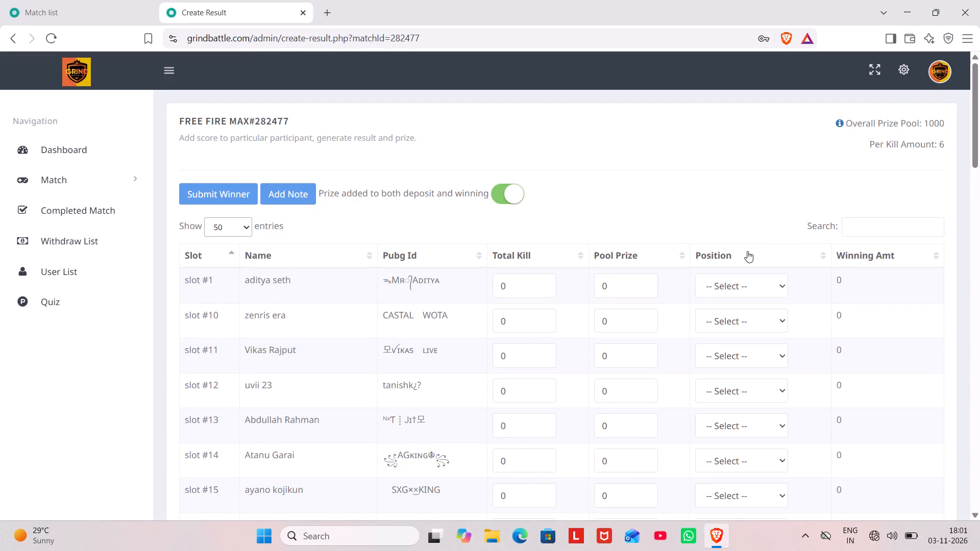
# Reload the result entry page for match FREE FIRE MAX#282477.
pyautogui.press('F5')
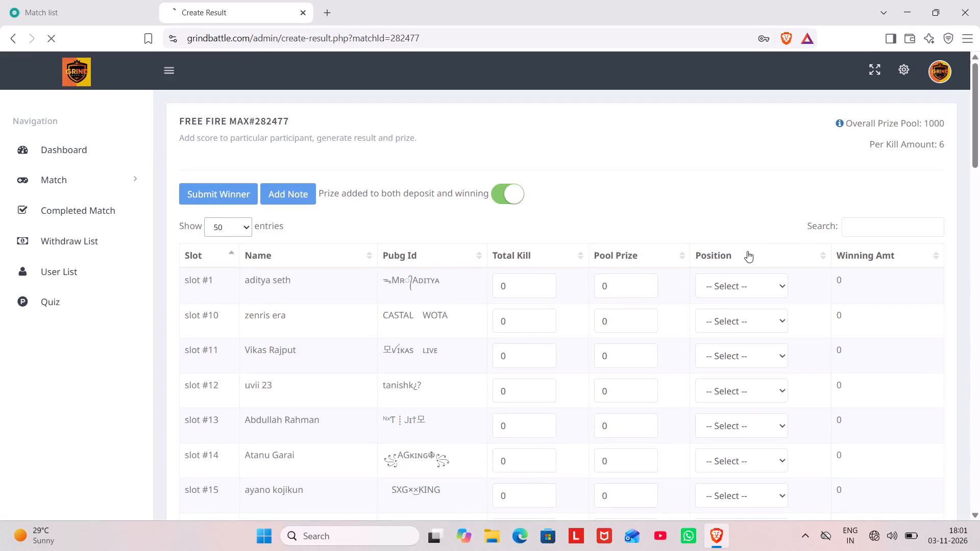
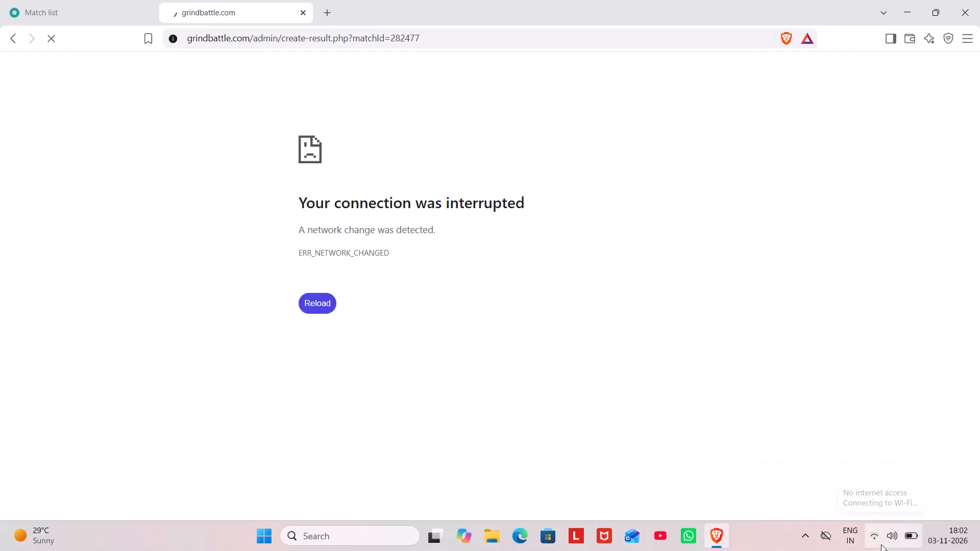
# Open the list of available Wi-Fi networks, rescan it, and look through the networks in range.
pyautogui.click(881, 544)
pyautogui.click(796, 297)
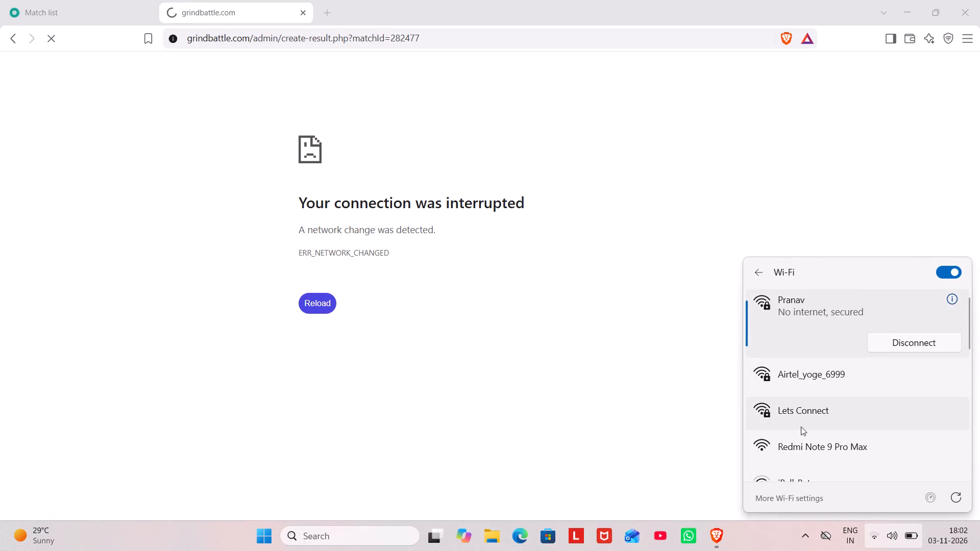
pyautogui.click(959, 506)
pyautogui.scroll(-1, 898, 440)
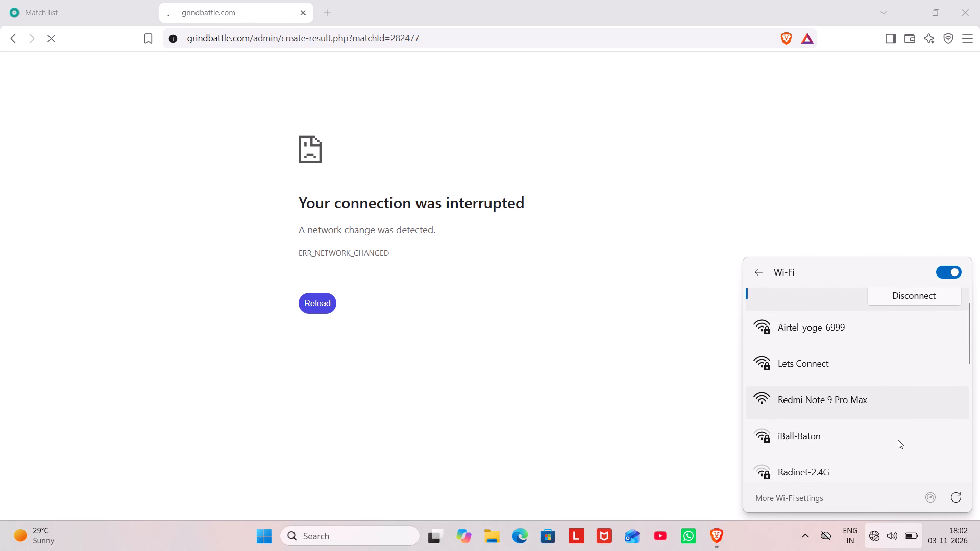
pyautogui.scroll(-1, 898, 440)
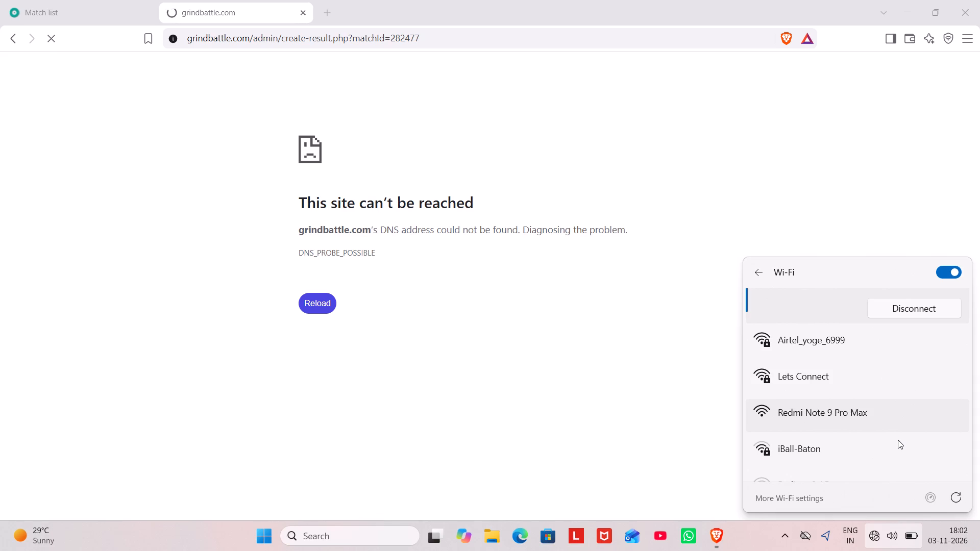
# Switch Wi-Fi off and back on and pick the Ishu network to restore the internet connection.
pyautogui.click(942, 264)
pyautogui.click(942, 264)
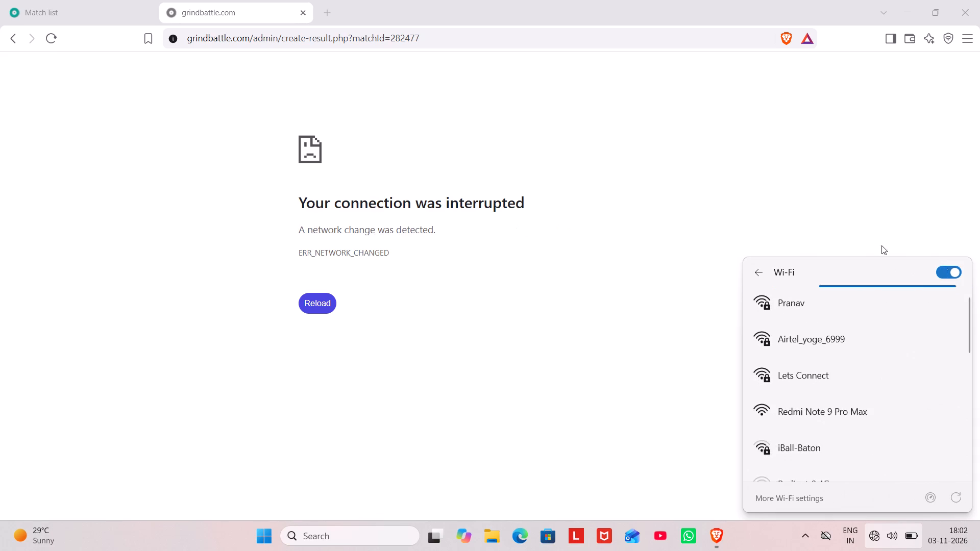
pyautogui.click(758, 297)
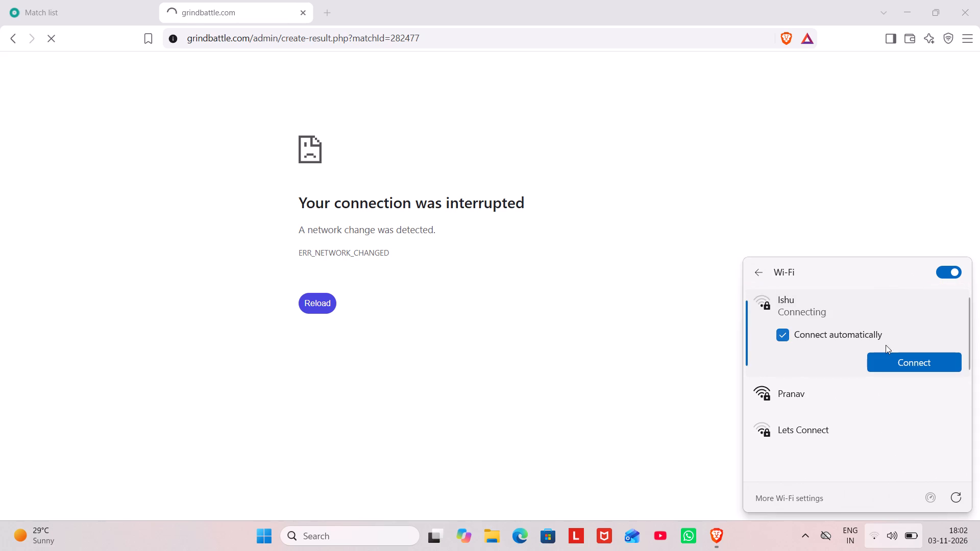
pyautogui.click(593, 303)
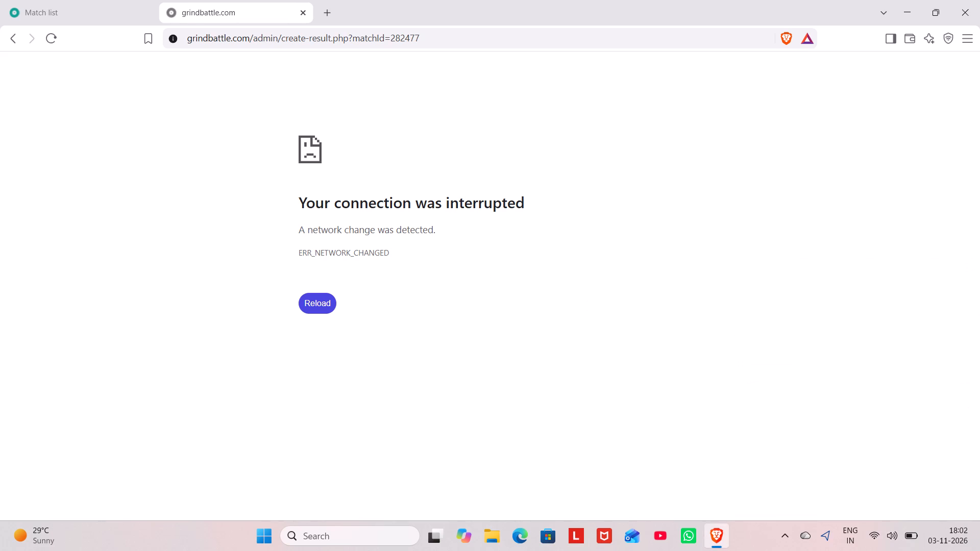
# Reload the result entry page for match FREE FIRE MAX#282477.
pyautogui.press('F5')
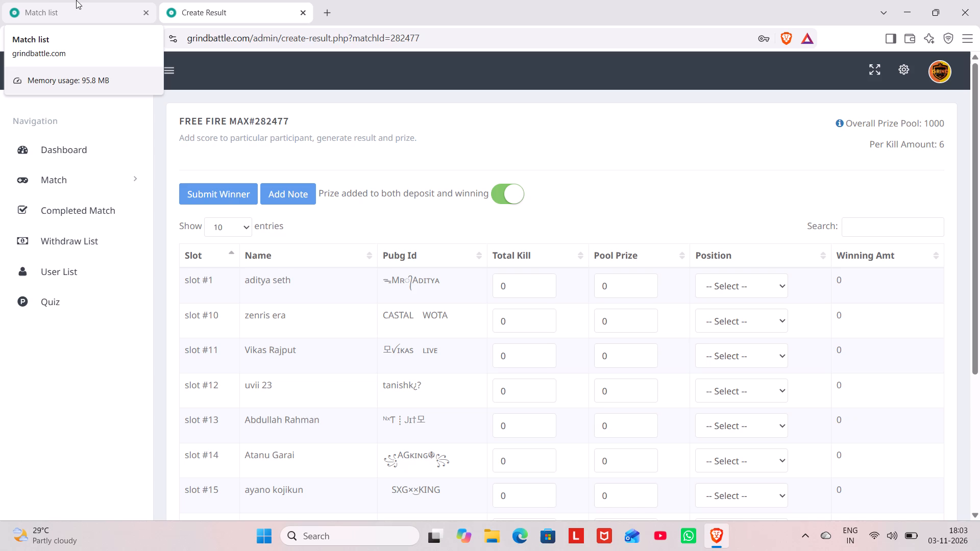
# Set the match #282477 result table to show 50 entries per page.
pyautogui.click(244, 17)
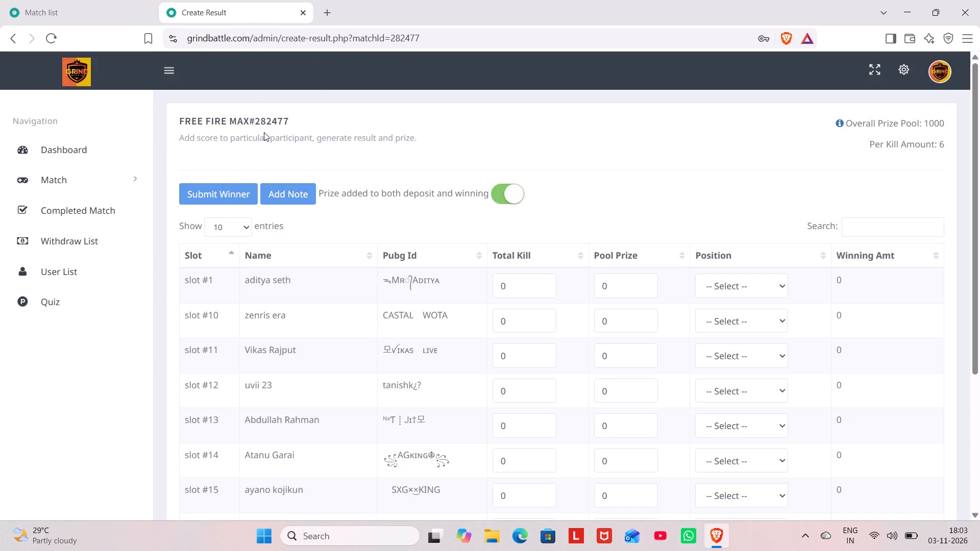
pyautogui.click(230, 229)
pyautogui.click(240, 271)
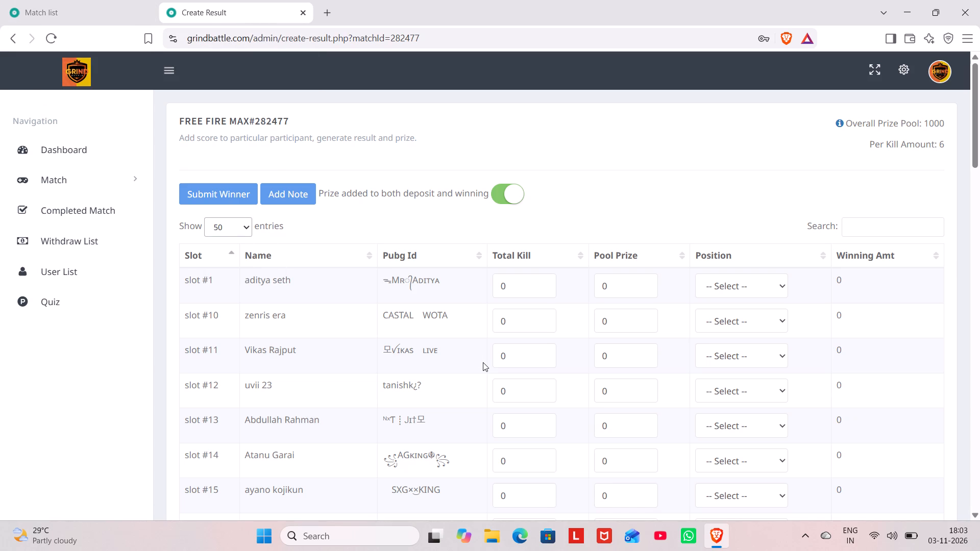
pyautogui.click(875, 226)
pyautogui.write('le')
pyautogui.press('5')
pyautogui.press('BackSpace')
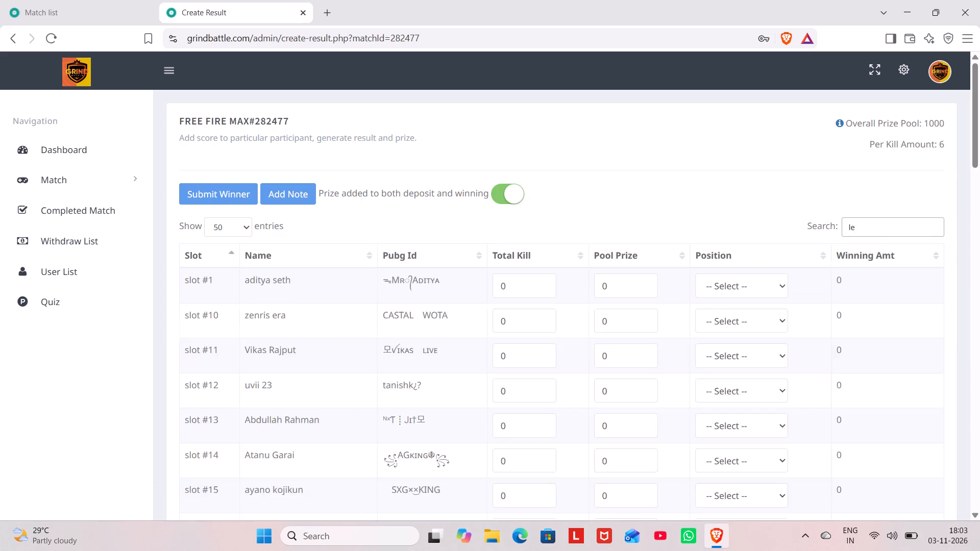
pyautogui.press('t')
pyautogui.click(528, 289)
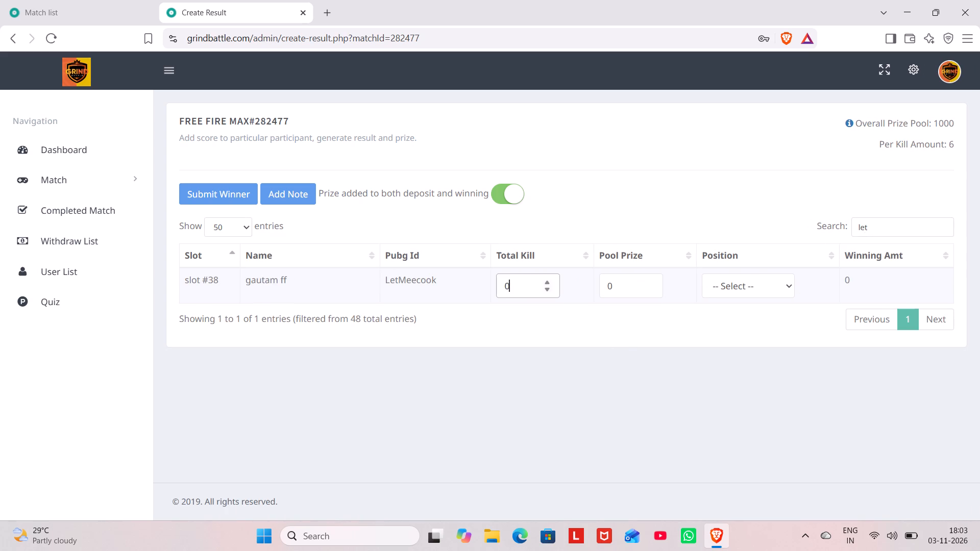
pyautogui.write('11')
pyautogui.press('Tab')
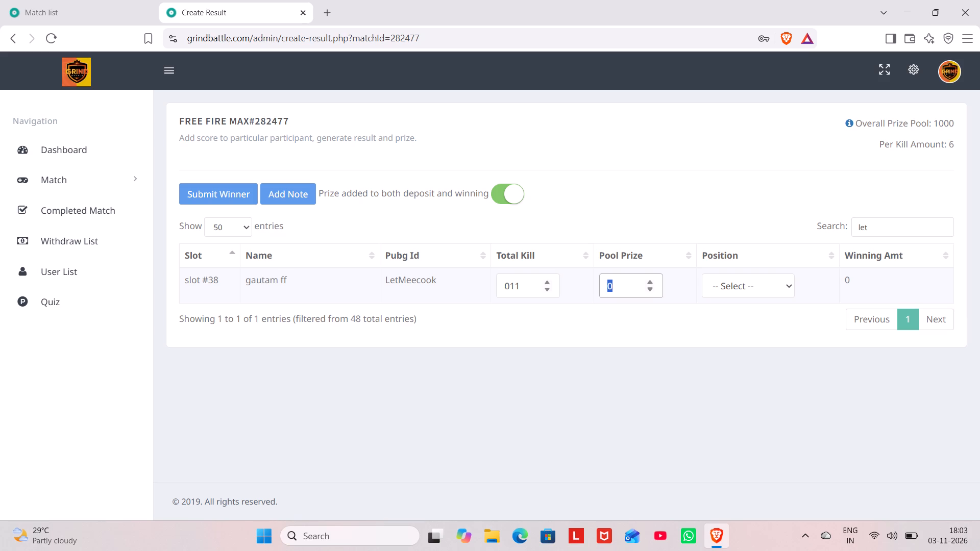
pyautogui.press('Tab')
pyautogui.press('Down')
pyautogui.press('Tab')
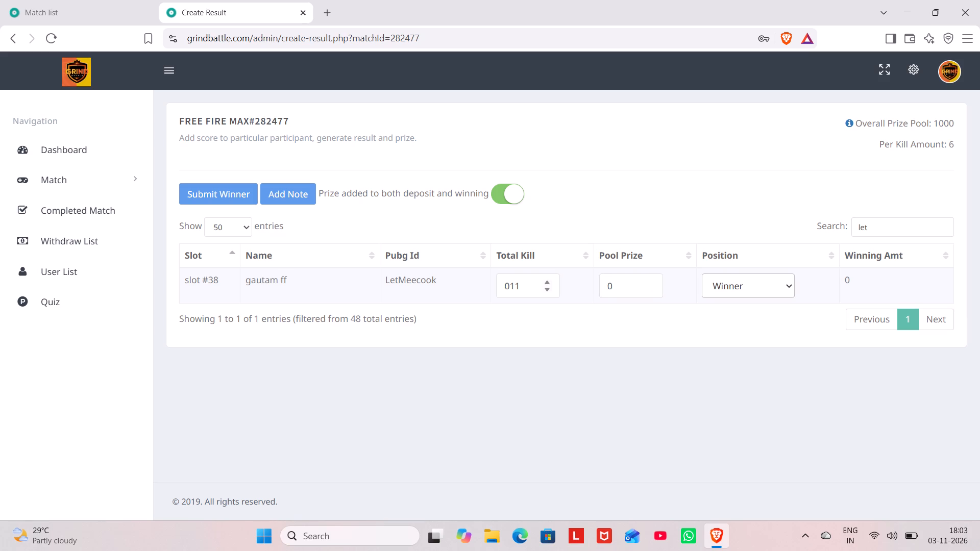
pyautogui.click(878, 224)
pyautogui.press('BackSpace')
pyautogui.press('BackSpace')
pyautogui.press('BackSpace')
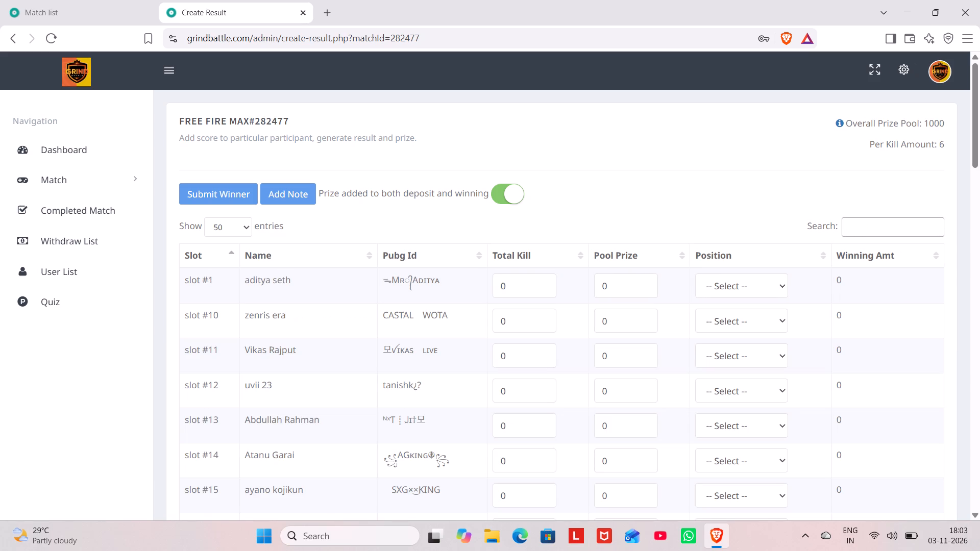
pyautogui.write('ath')
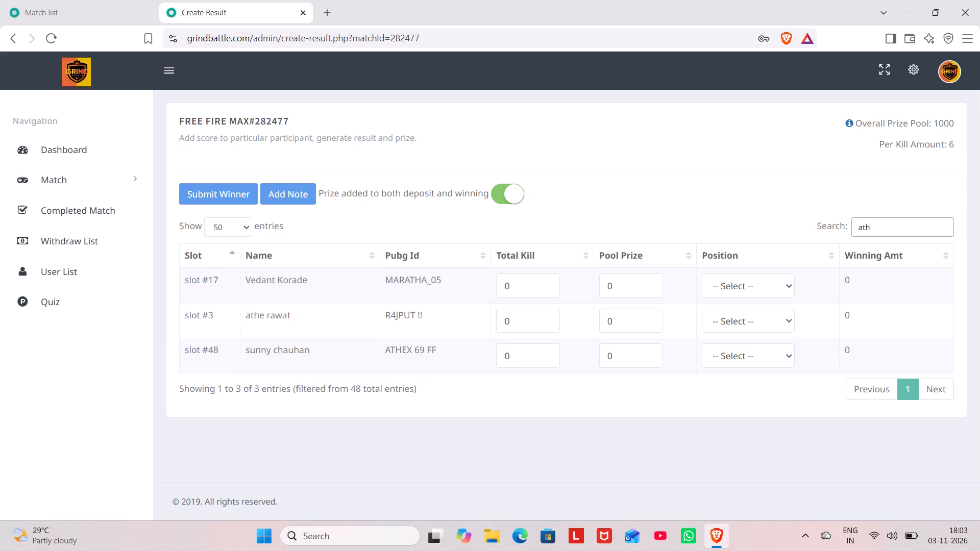
pyautogui.click(533, 353)
pyautogui.press('5')
pyautogui.press('Tab')
pyautogui.click(889, 229)
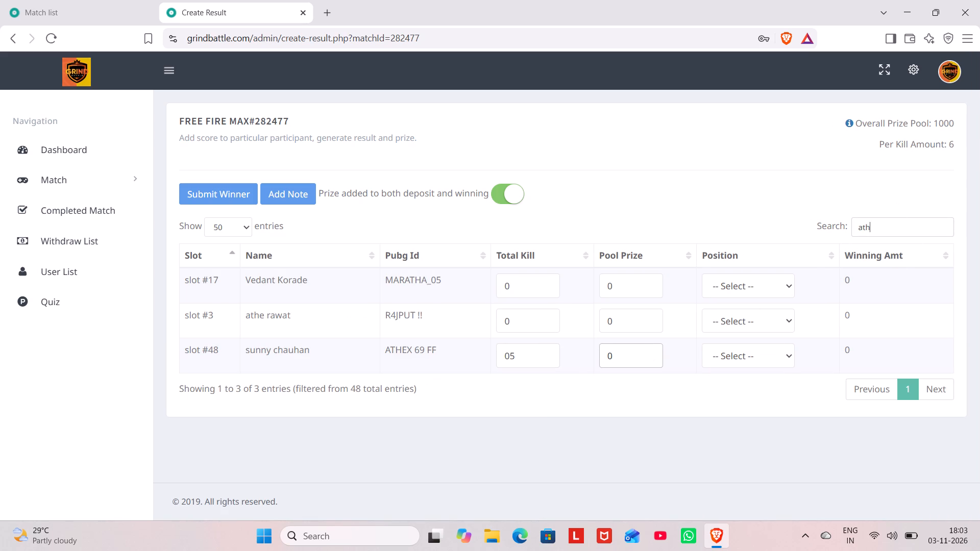
pyautogui.press('BackSpace')
pyautogui.press('BackSpace')
pyautogui.press('BackSpace')
pyautogui.press('BackSpace')
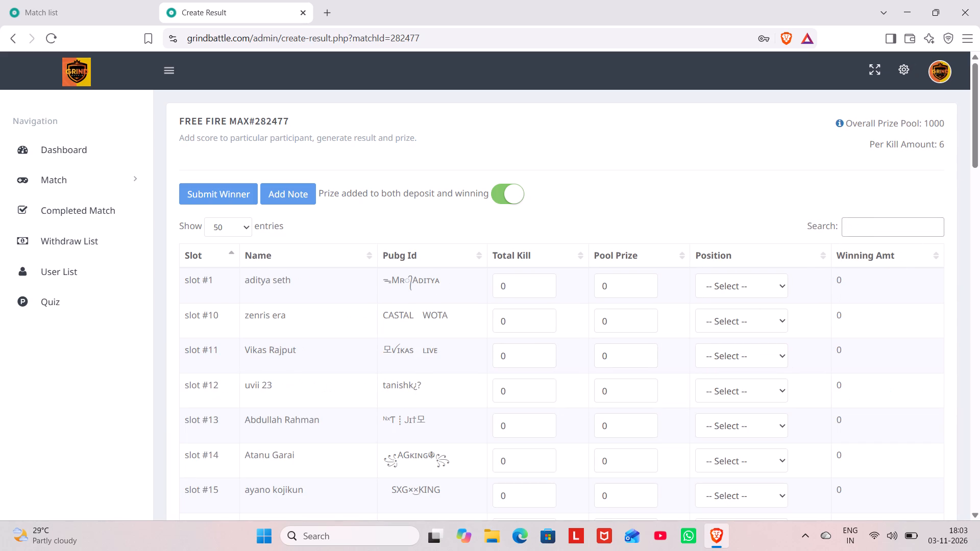
pyautogui.write('sem')
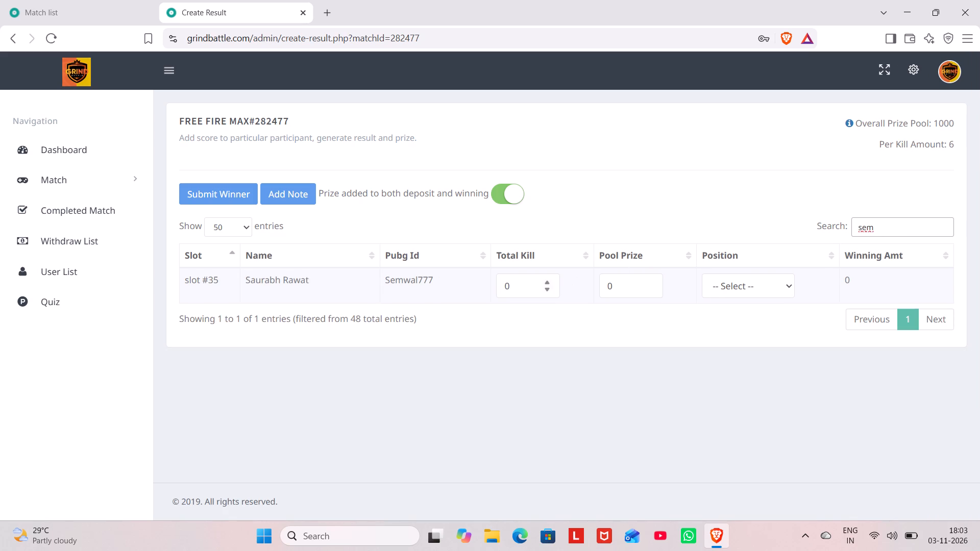
pyautogui.click(526, 283)
pyautogui.press('1')
pyautogui.press('Tab')
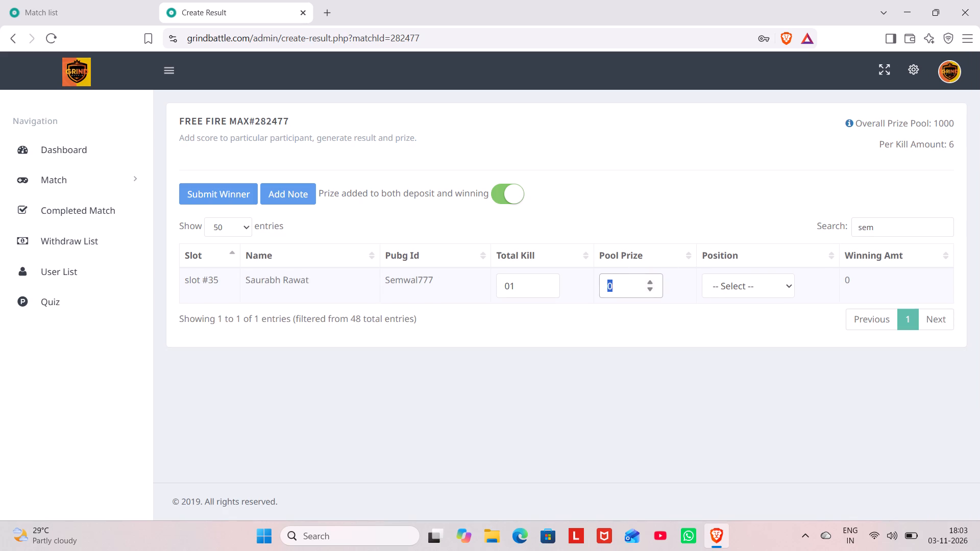
pyautogui.click(881, 230)
pyautogui.press('BackSpace')
pyautogui.press('BackSpace')
pyautogui.press('BackSpace')
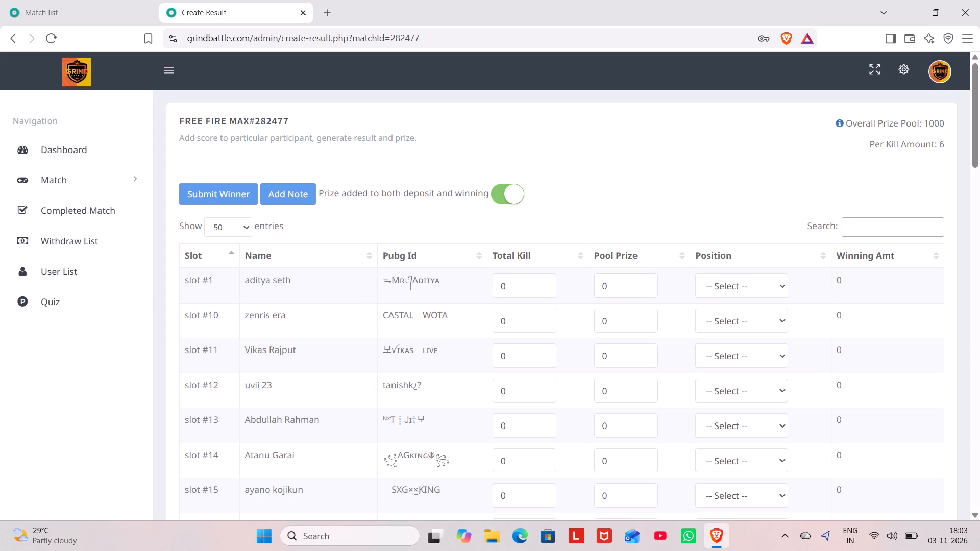
pyautogui.write('wo')
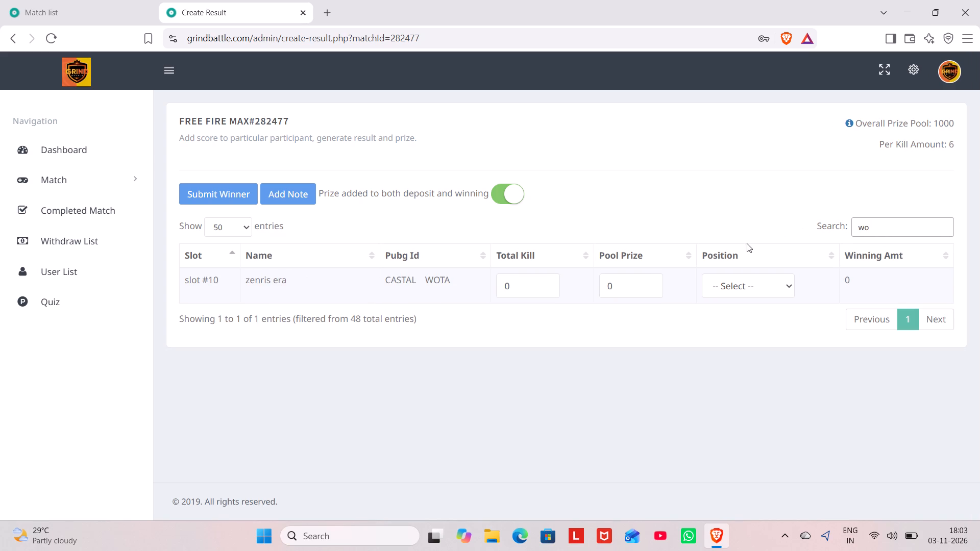
pyautogui.click(509, 284)
pyautogui.press('6')
pyautogui.press('Tab')
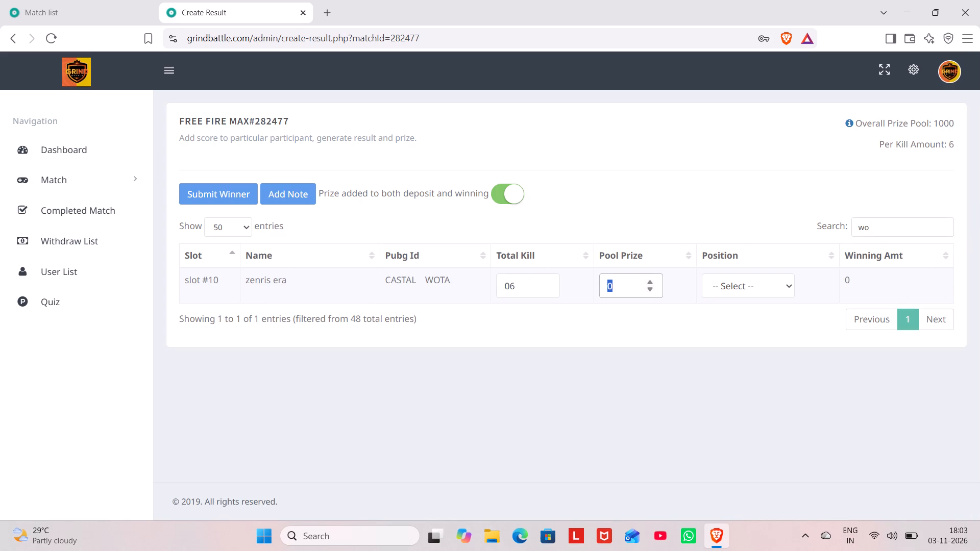
pyautogui.click(903, 230)
pyautogui.press('BackSpace')
pyautogui.press('BackSpace')
pyautogui.press('BackSpace')
pyautogui.press('BackSpace')
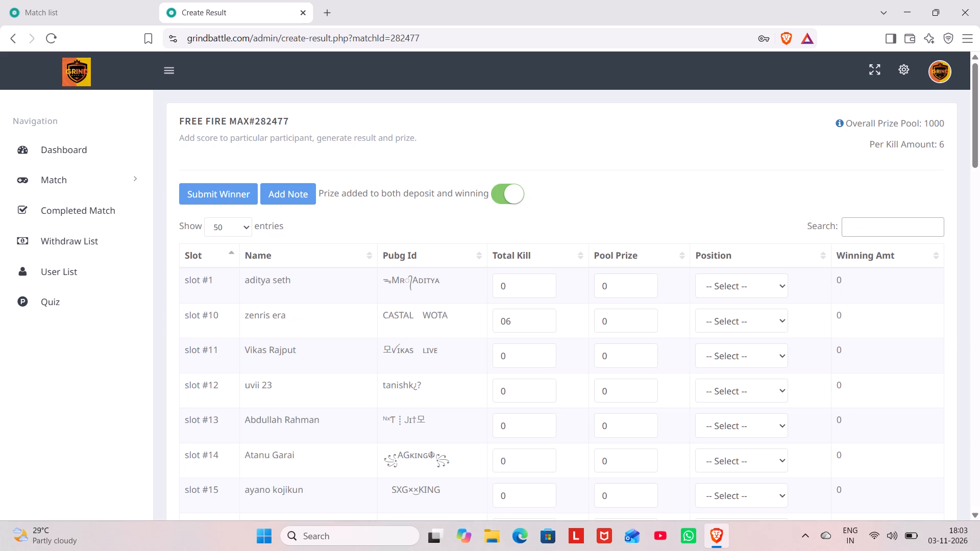
pyautogui.write('qe')
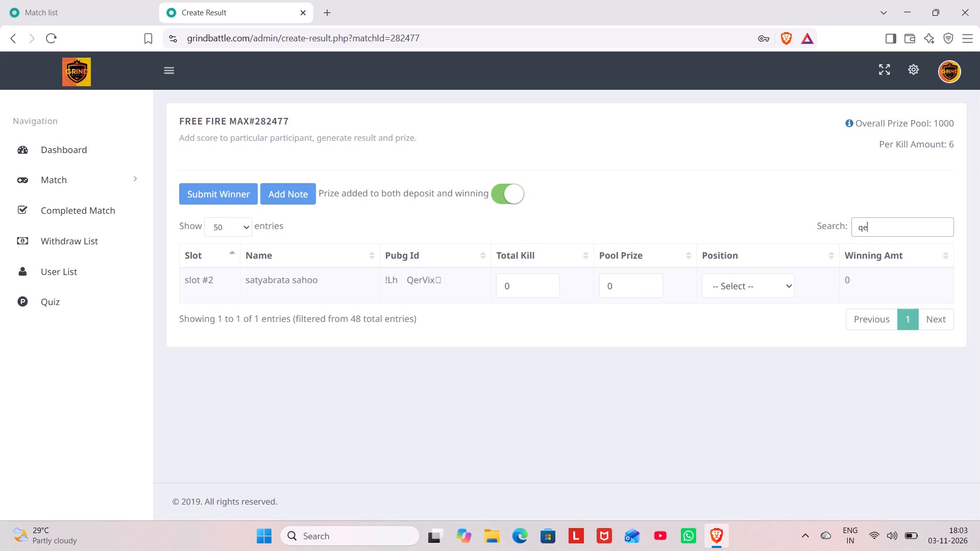
pyautogui.click(530, 281)
pyautogui.press('1')
pyautogui.press('Tab')
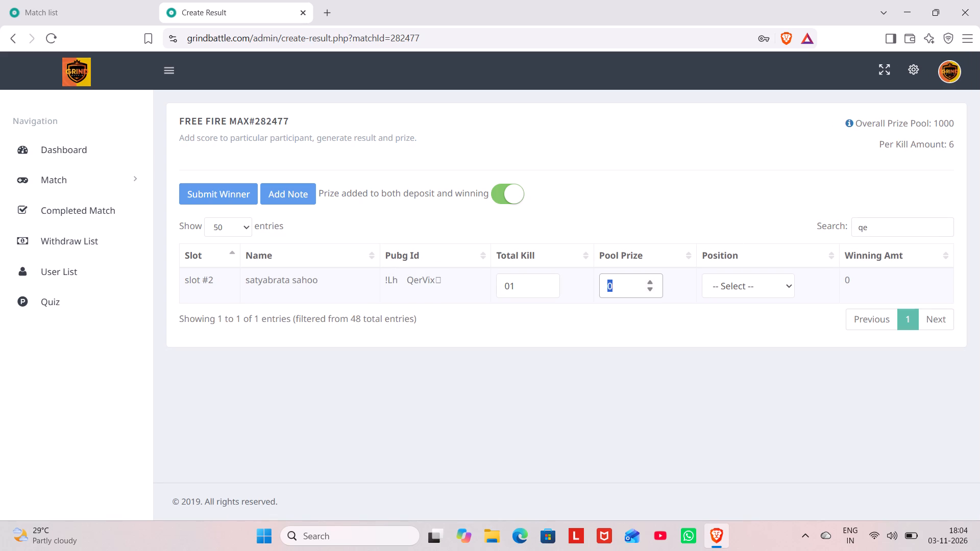
# Search the participants for "sid" and set the total kill of the SIDHU player in slot #33 to 2.
pyautogui.click(888, 234)
pyautogui.press('BackSpace')
pyautogui.press('BackSpace')
pyautogui.press('BackSpace')
pyautogui.press('BackSpace')
pyautogui.press('BackSpace')
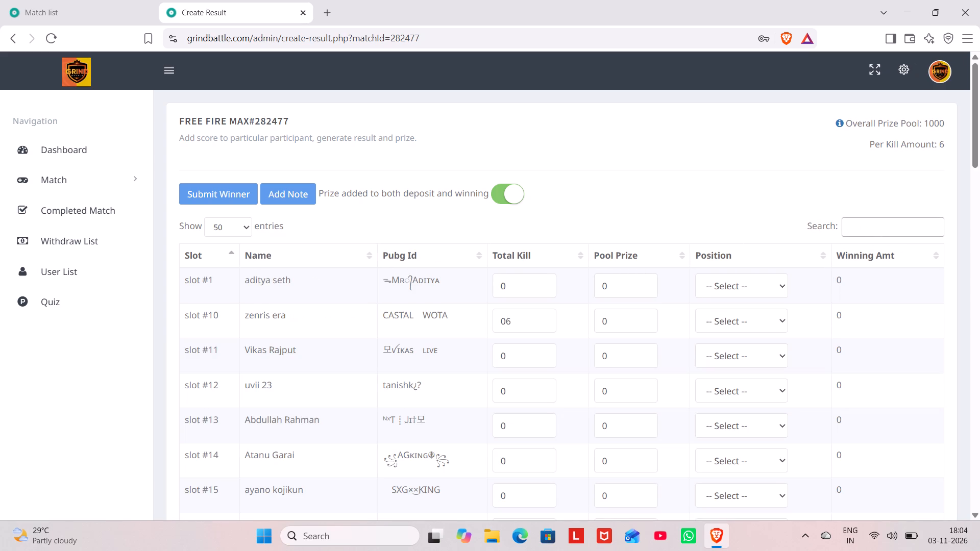
pyautogui.write('sid')
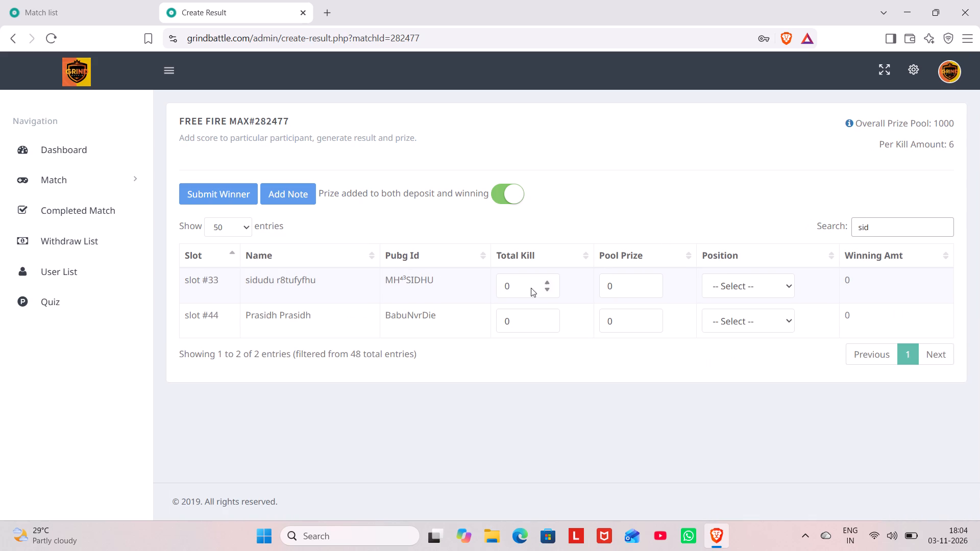
pyautogui.click(513, 286)
pyautogui.press('2')
pyautogui.press('Tab')
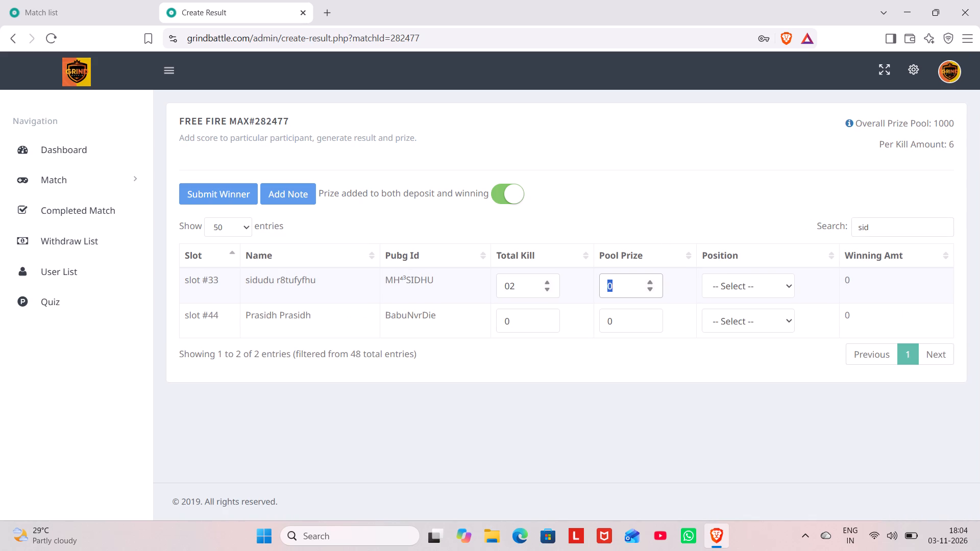
pyautogui.click(902, 230)
pyautogui.press('BackSpace')
pyautogui.press('BackSpace')
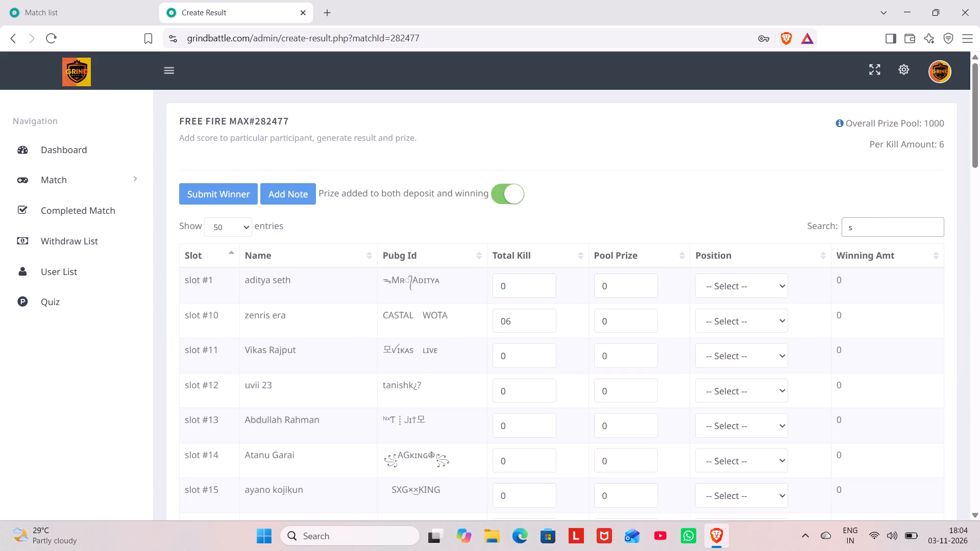
pyautogui.press('BackSpace')
pyautogui.press('BackSpace')
pyautogui.write('mr')
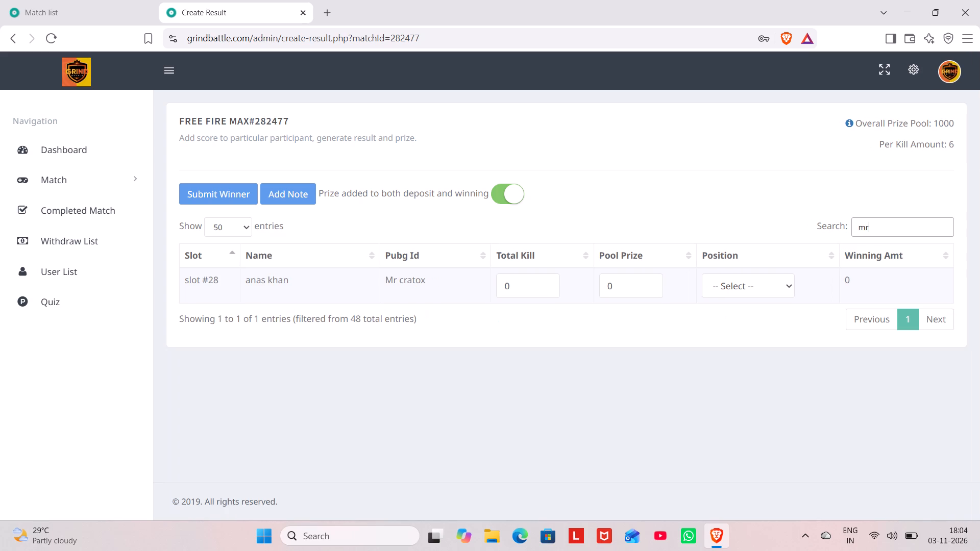
pyautogui.click(507, 296)
pyautogui.press('Right')
pyautogui.press('2')
pyautogui.press('Tab')
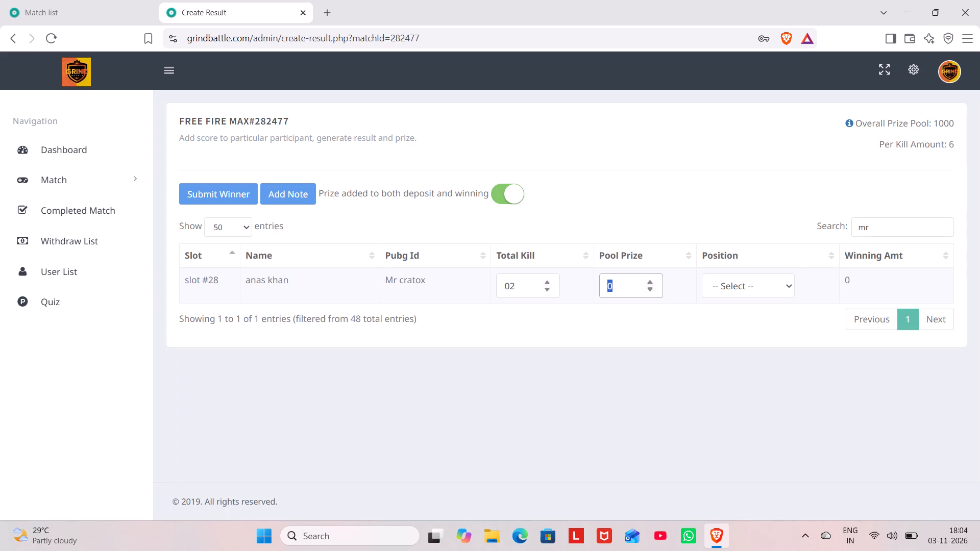
# Search the participants for "ad" and look through the matching players, then try ":" and clear the search.
pyautogui.click(875, 226)
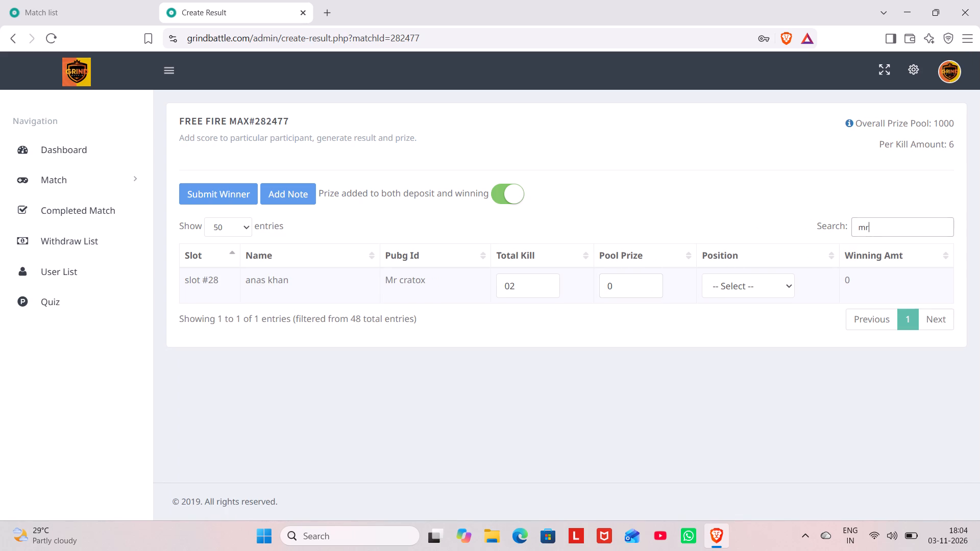
pyautogui.press('BackSpace')
pyautogui.press('BackSpace')
pyautogui.press('BackSpace')
pyautogui.press('BackSpace')
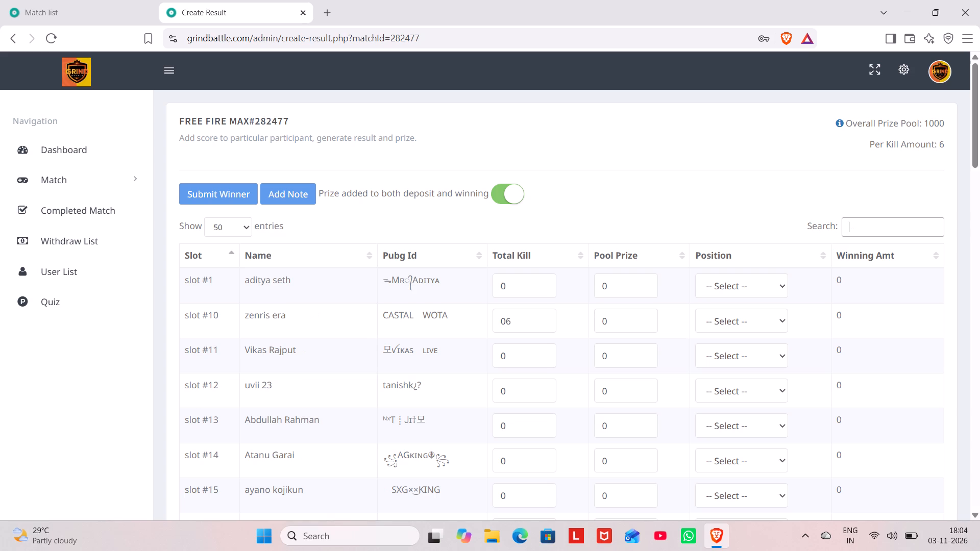
pyautogui.write('ad')
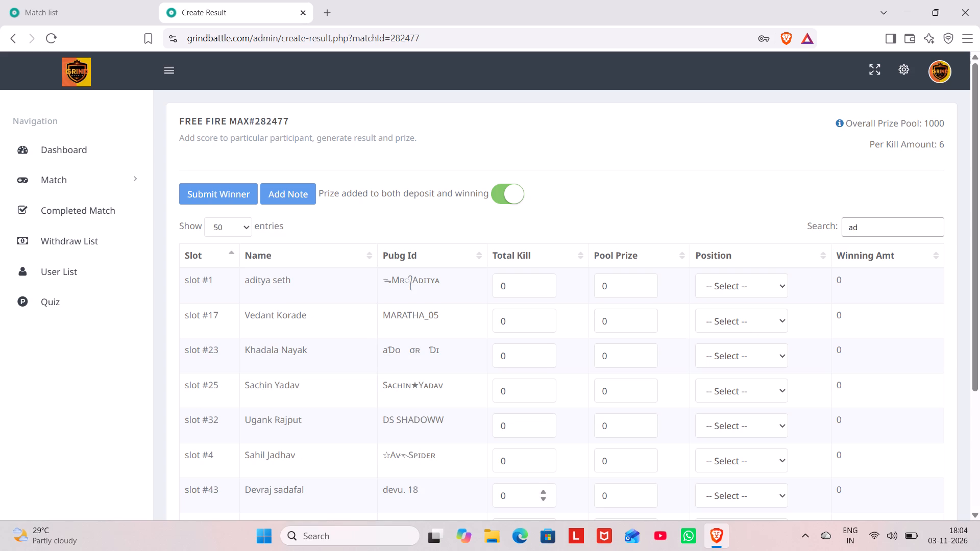
pyautogui.hscroll(1, 471, 472)
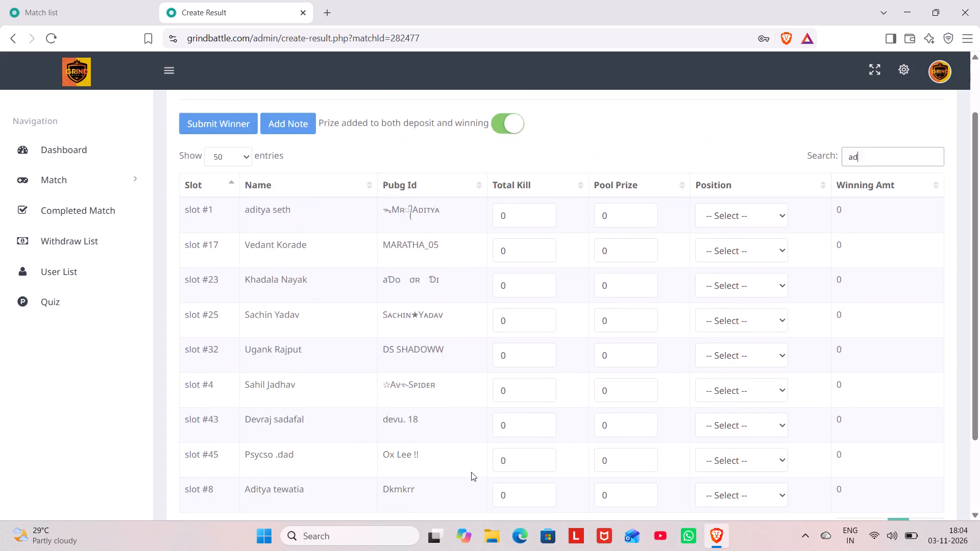
pyautogui.hscroll(1, 471, 472)
pyautogui.press('BackSpace')
pyautogui.press('BackSpace')
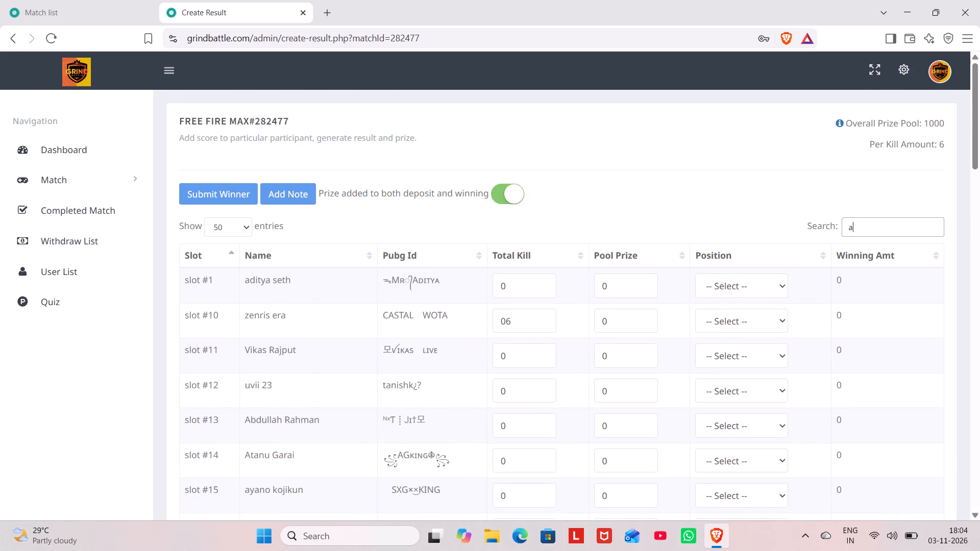
pyautogui.press('BackSpace')
pyautogui.press('BackSpace')
pyautogui.hotkey('shift', ':')
pyautogui.press('BackSpace')
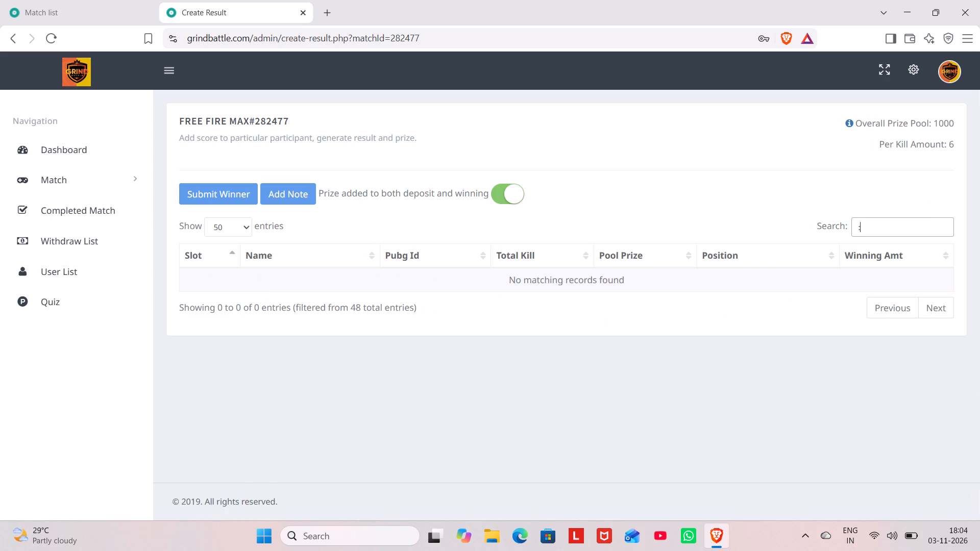
# Look through the full participant list from the first slot to the last, checking Pubg Ids and entered kills.
pyautogui.click(457, 433)
pyautogui.scroll(-4, 457, 433)
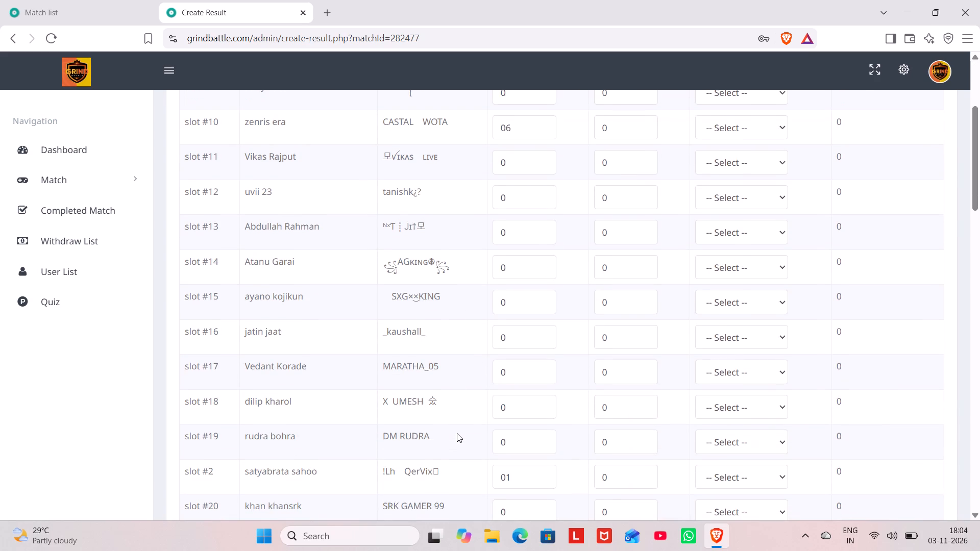
pyautogui.scroll(-7, 457, 433)
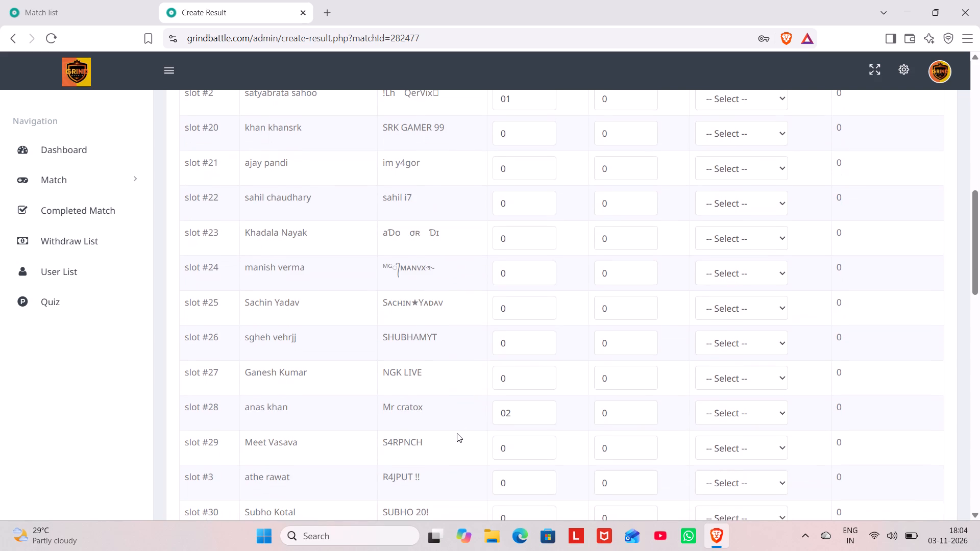
pyautogui.scroll(-3, 457, 433)
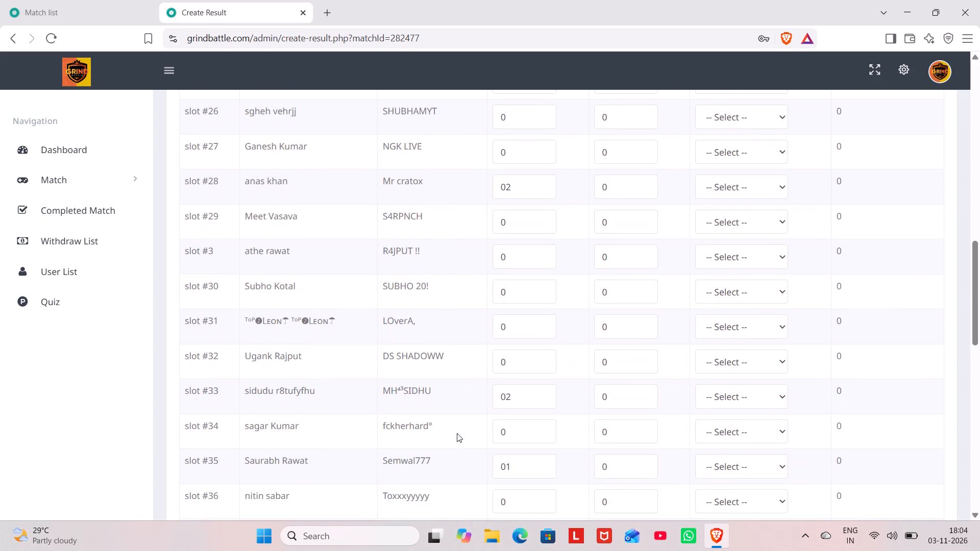
pyautogui.scroll(-5, 457, 433)
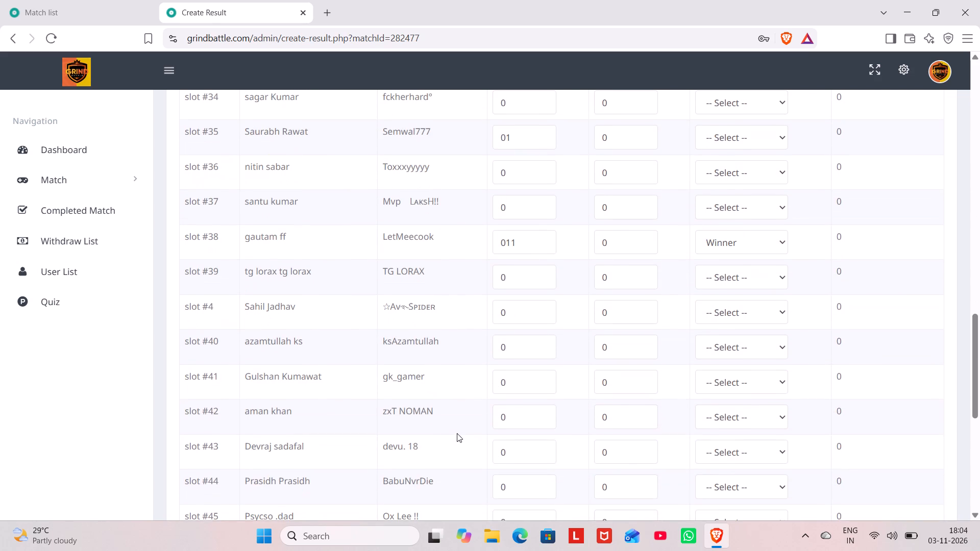
pyautogui.scroll(-7, 457, 433)
pyautogui.scroll(6, 457, 433)
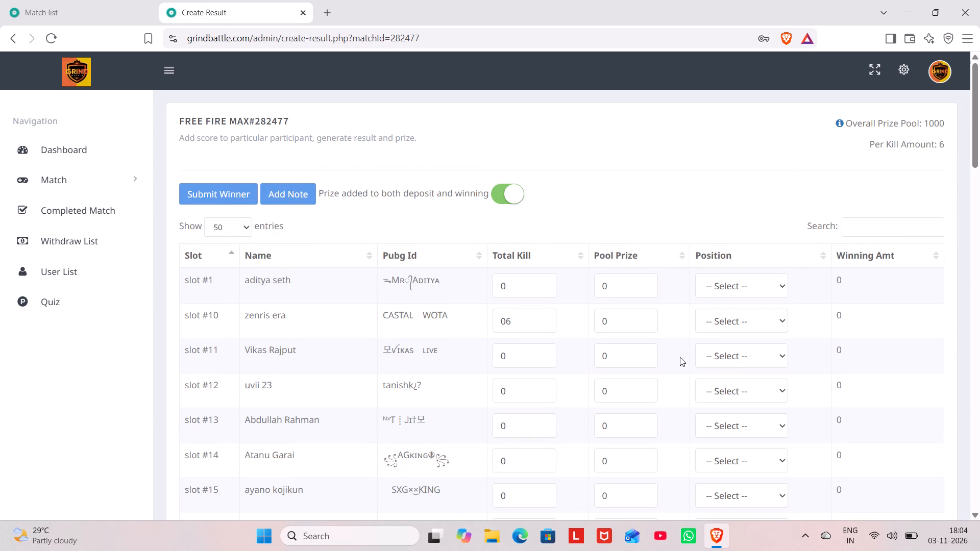
pyautogui.click(865, 232)
pyautogui.write('sr')
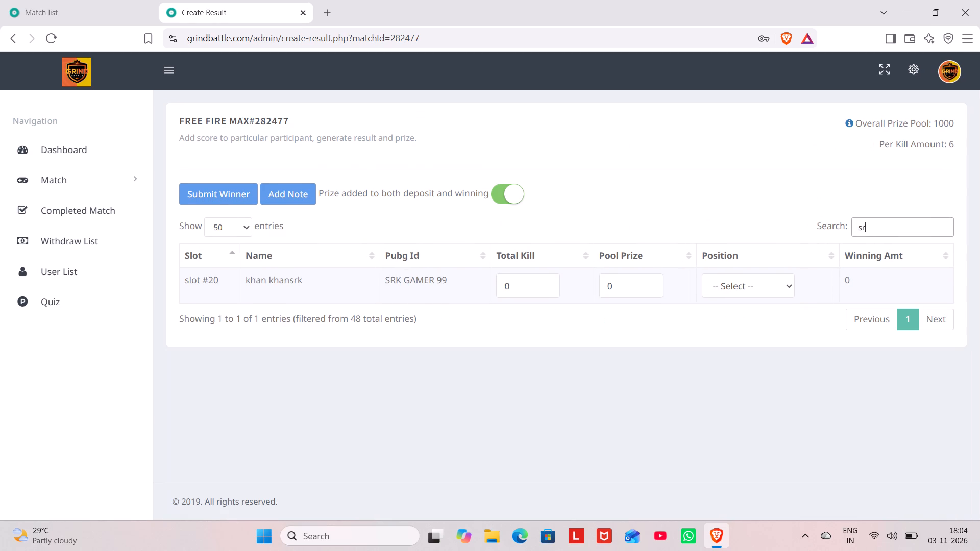
pyautogui.click(506, 297)
pyautogui.press('Right')
pyautogui.press('1')
pyautogui.press('Tab')
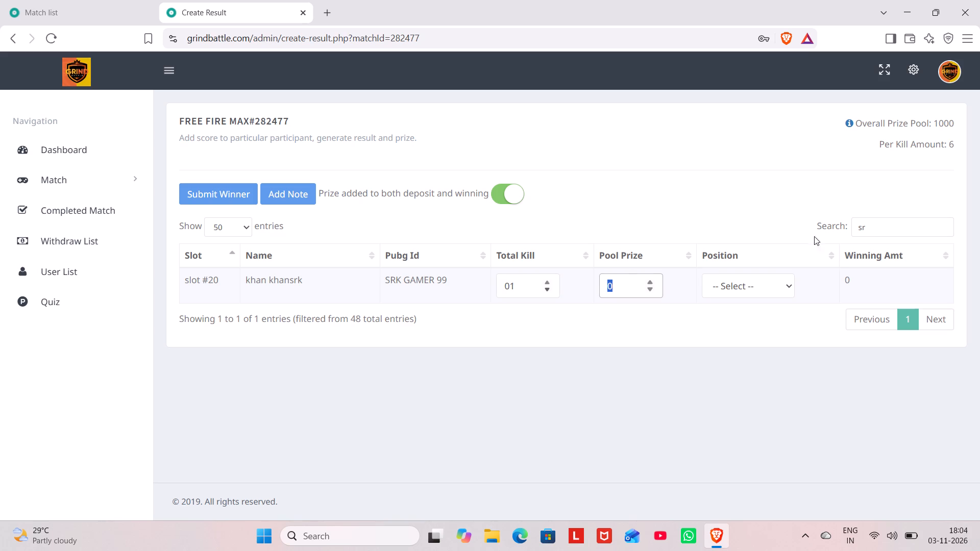
pyautogui.click(875, 221)
pyautogui.press('BackSpace')
pyautogui.press('BackSpace')
pyautogui.press('BackSpace')
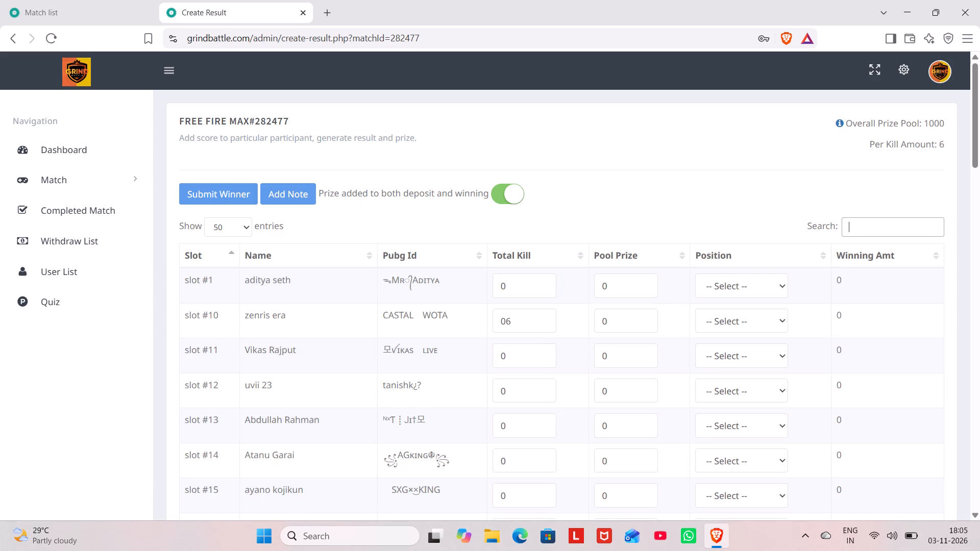
pyautogui.write('ka')
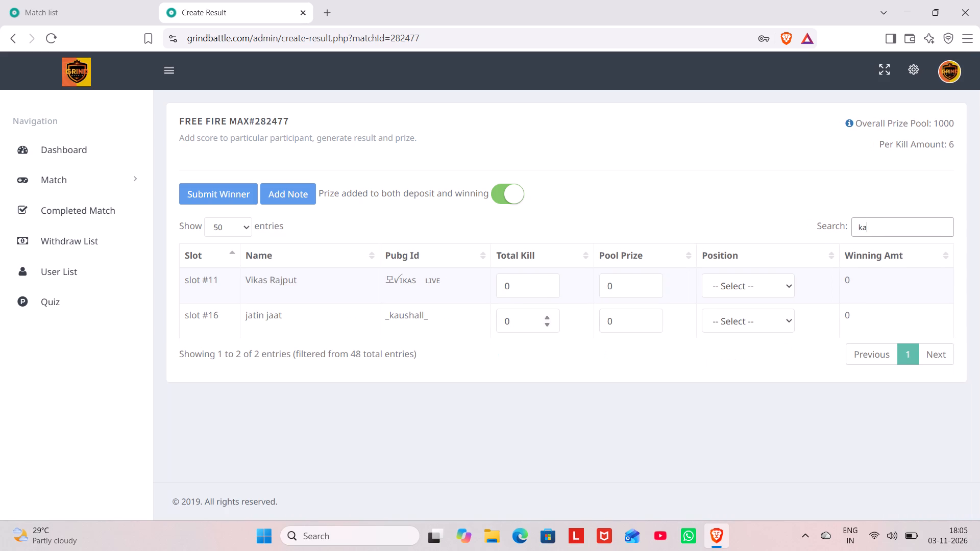
pyautogui.click(516, 317)
pyautogui.press('1')
pyautogui.press('Tab')
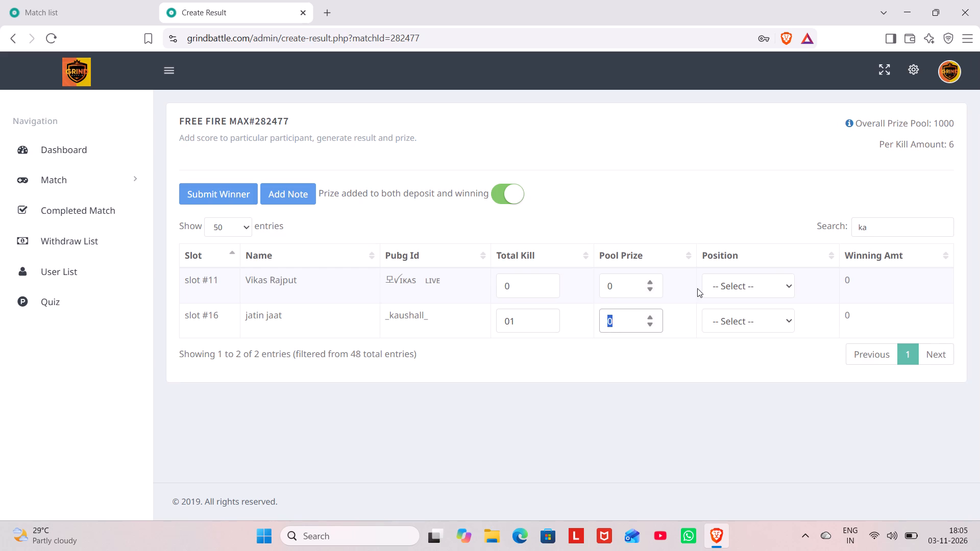
pyautogui.click(872, 231)
pyautogui.press('BackSpace')
pyautogui.press('BackSpace')
pyautogui.press('BackSpace')
pyautogui.press('BackSpace')
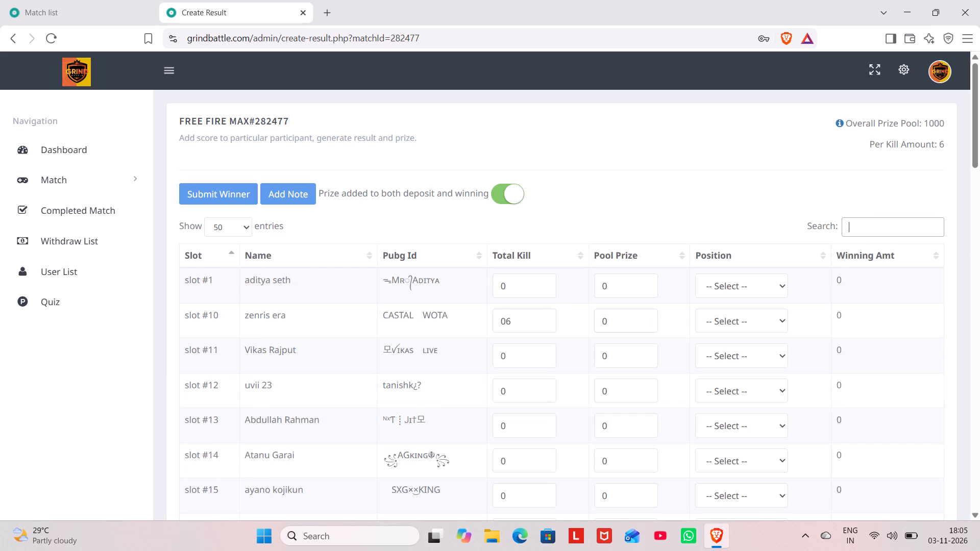
pyautogui.write('ra')
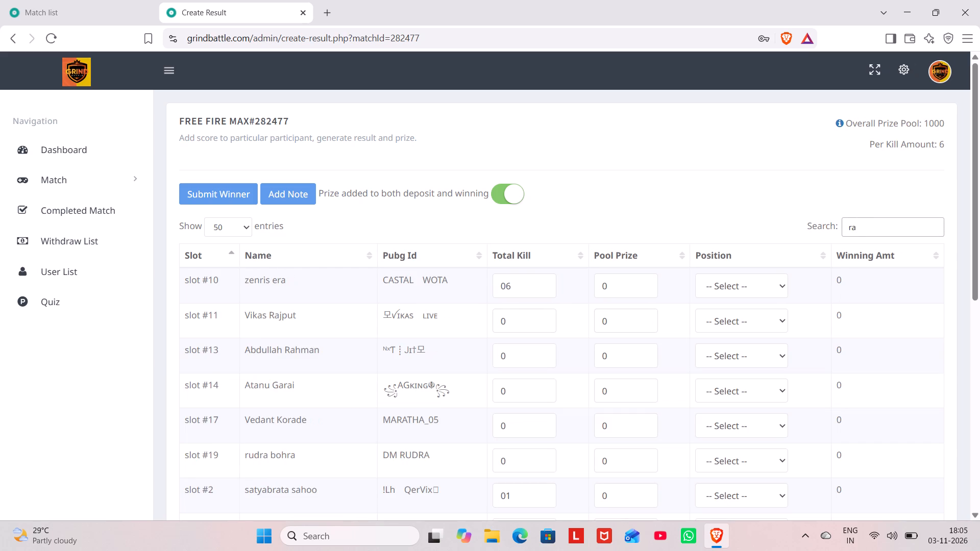
pyautogui.press('j')
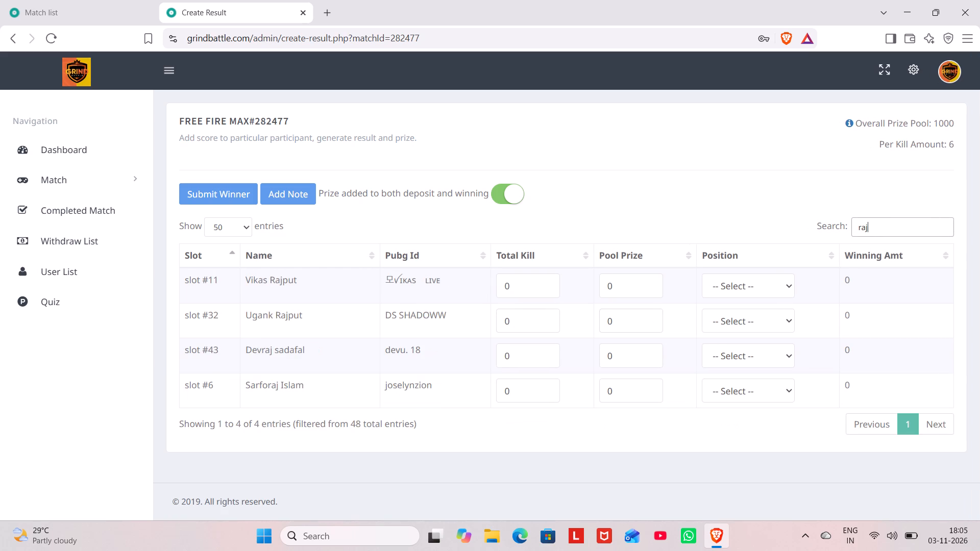
pyautogui.press('BackSpace')
pyautogui.press('BackSpace')
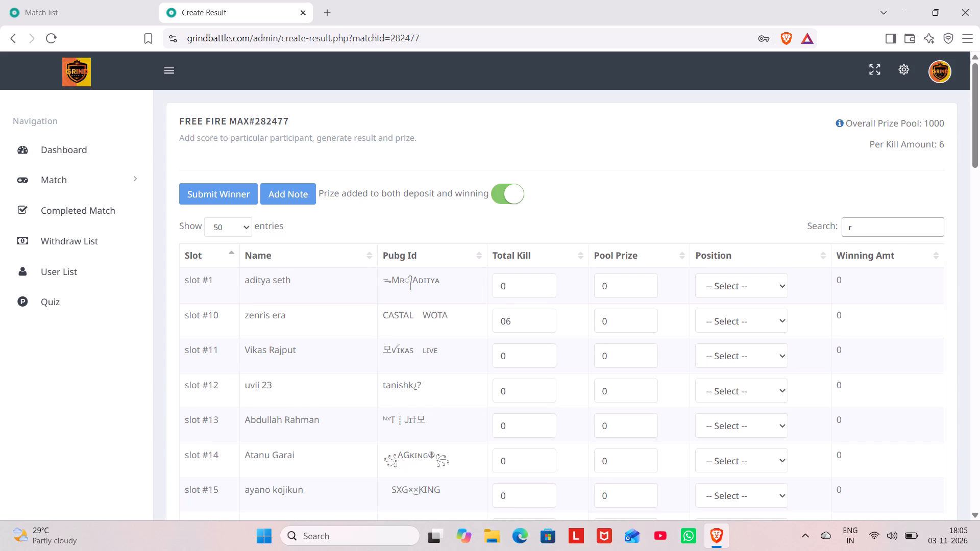
pyautogui.press('4')
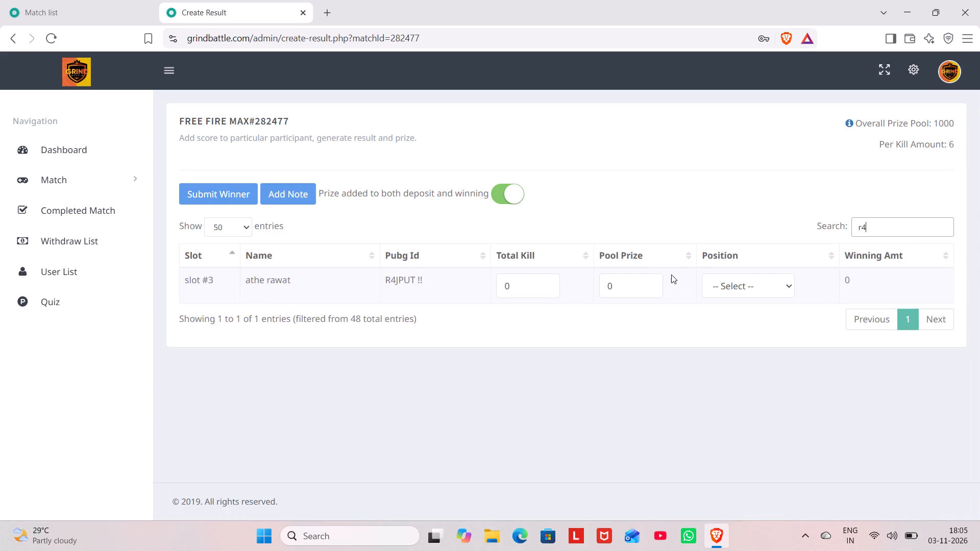
pyautogui.click(522, 277)
pyautogui.press('1')
pyautogui.press('Tab')
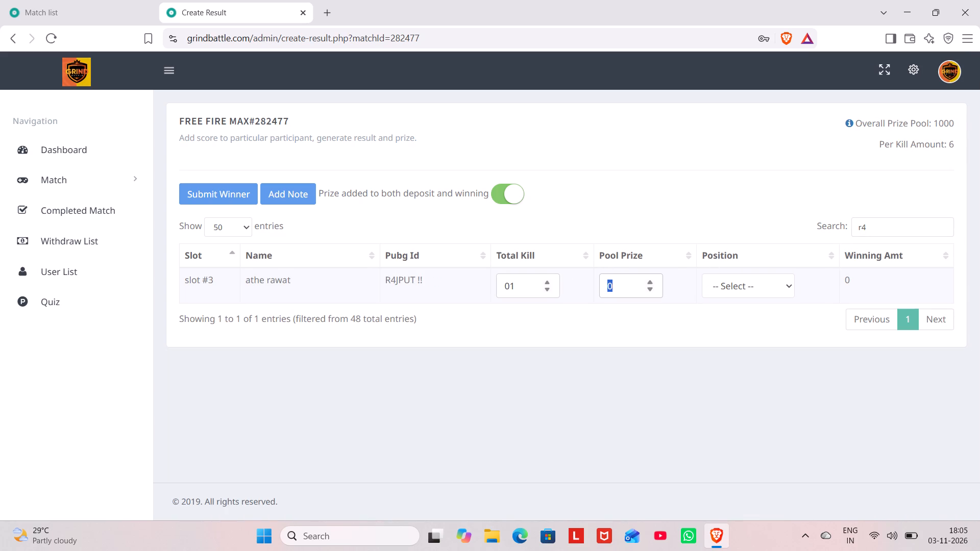
# Search the participants for "mar" and set the total kill of MARATHA_05 in slot #17 to 1.
pyautogui.click(925, 227)
pyautogui.press('BackSpace')
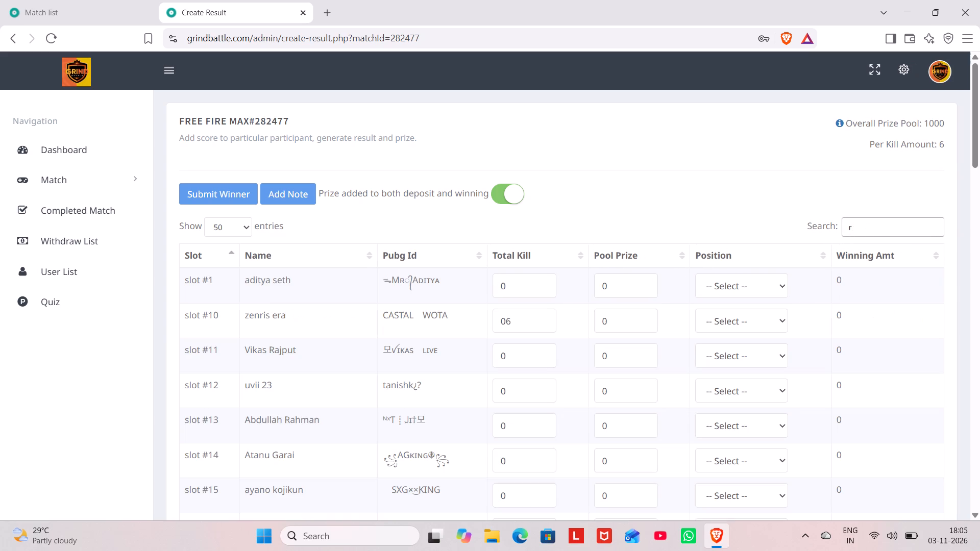
pyautogui.press('BackSpace')
pyautogui.press('BackSpace')
pyautogui.write('mar')
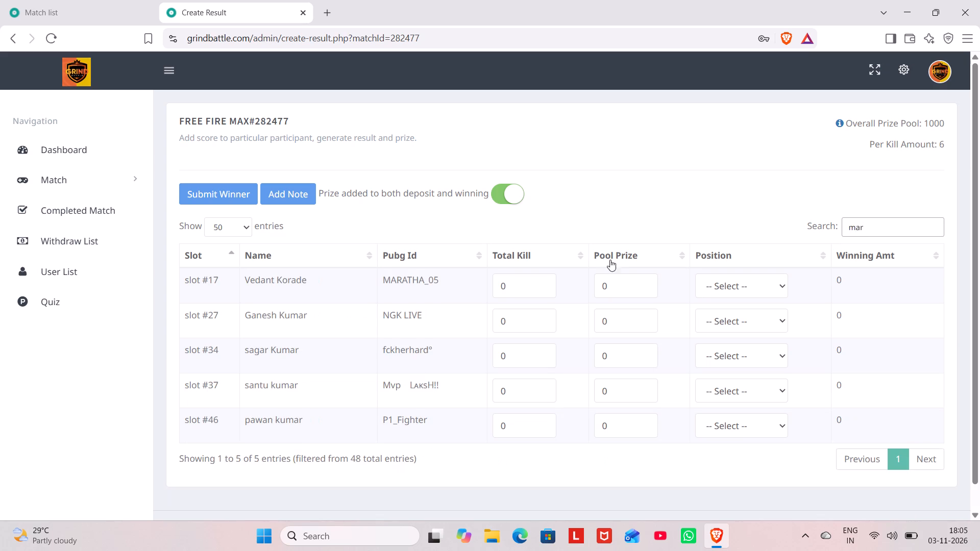
pyautogui.click(531, 278)
pyautogui.press('1')
pyautogui.press('Tab')
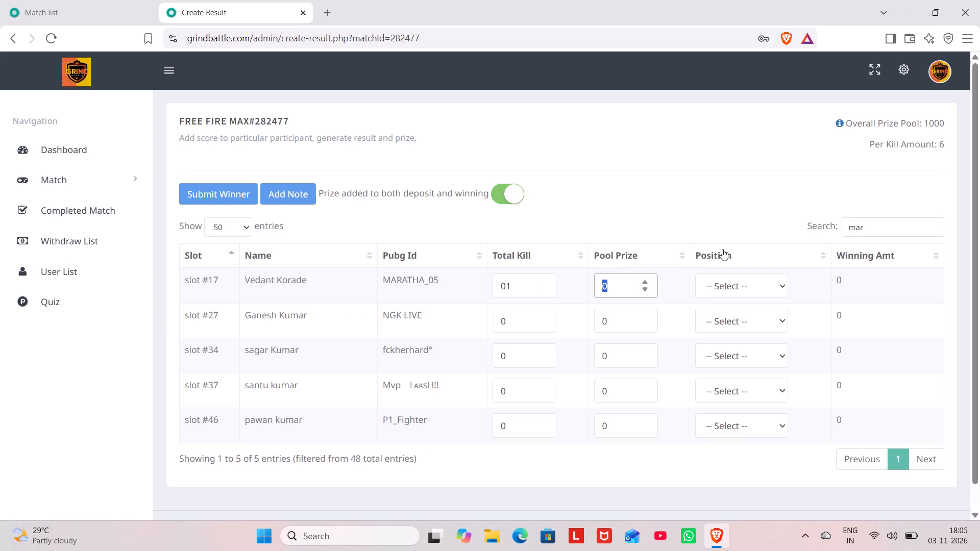
pyautogui.click(882, 226)
pyautogui.press('BackSpace')
pyautogui.press('BackSpace')
pyautogui.press('BackSpace')
pyautogui.press('BackSpace')
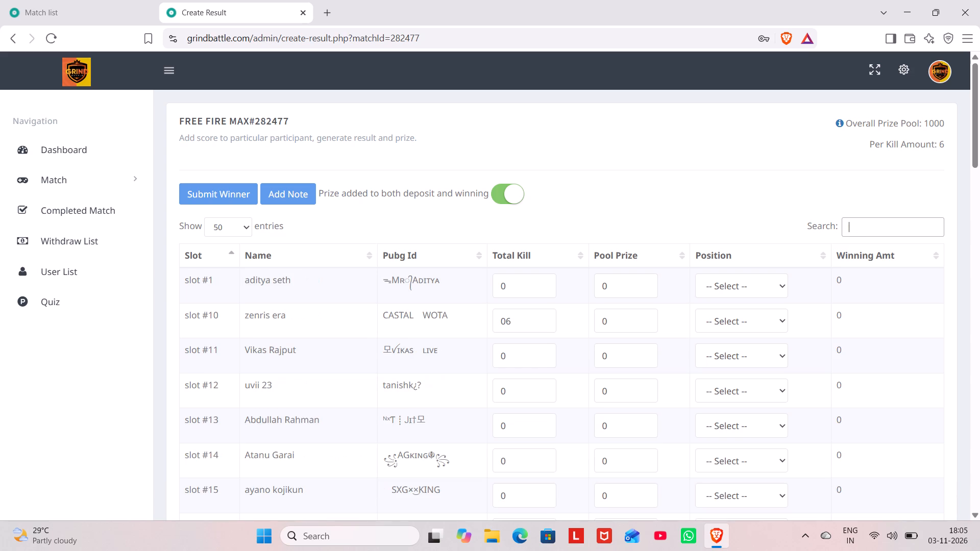
pyautogui.write('no')
pyautogui.click(527, 330)
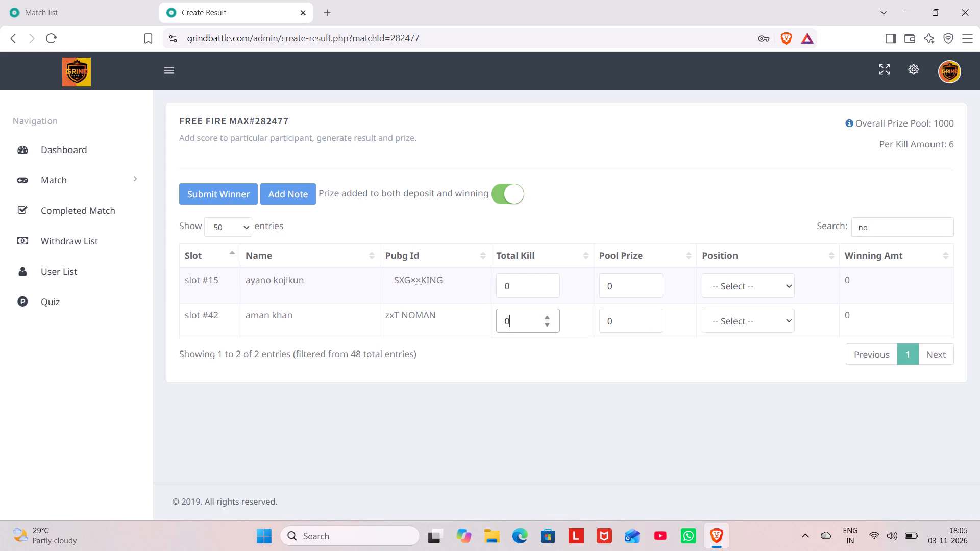
pyautogui.press('2')
pyautogui.press('Tab')
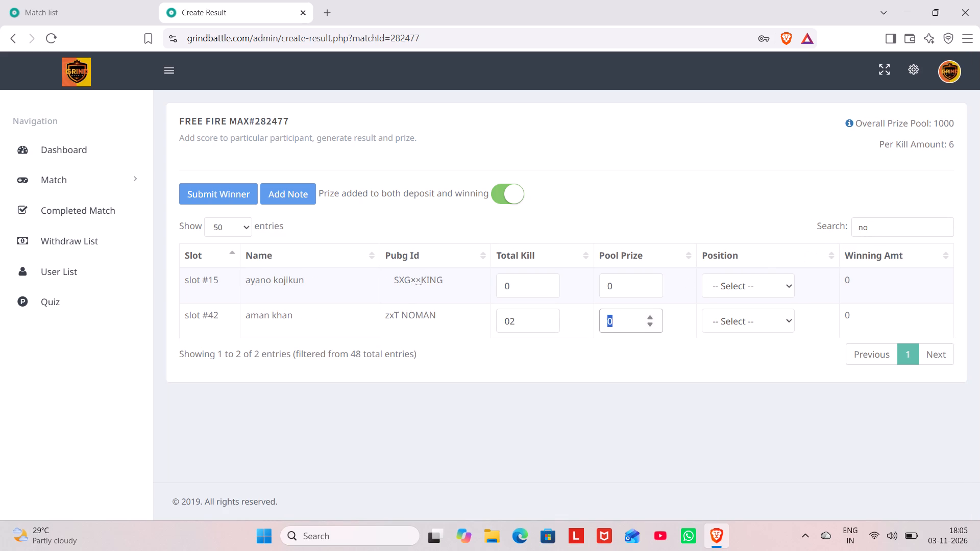
# Search the participants for "ad" and set the total kill of the player in slot #1 to 1.
pyautogui.click(873, 222)
pyautogui.press('BackSpace')
pyautogui.press('BackSpace')
pyautogui.press('BackSpace')
pyautogui.press('BackSpace')
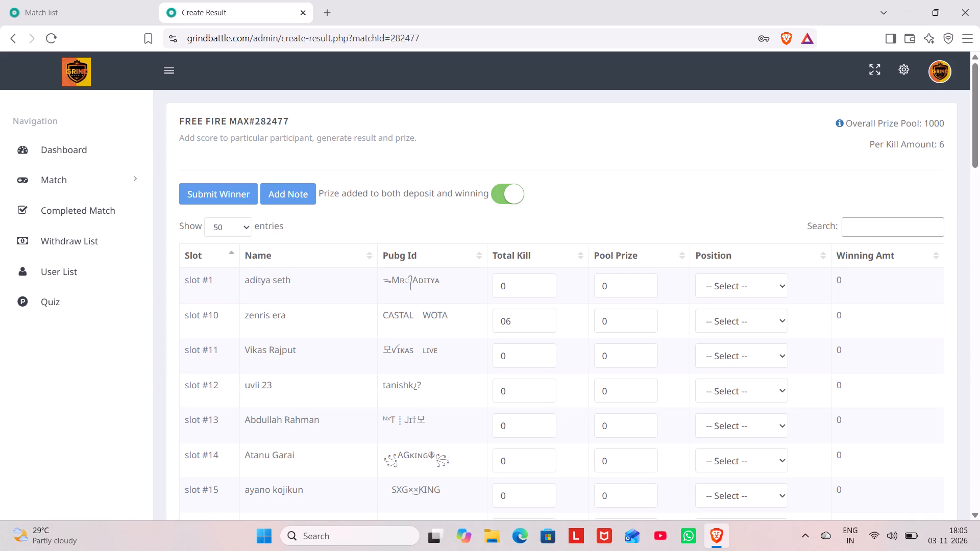
pyautogui.write('ad')
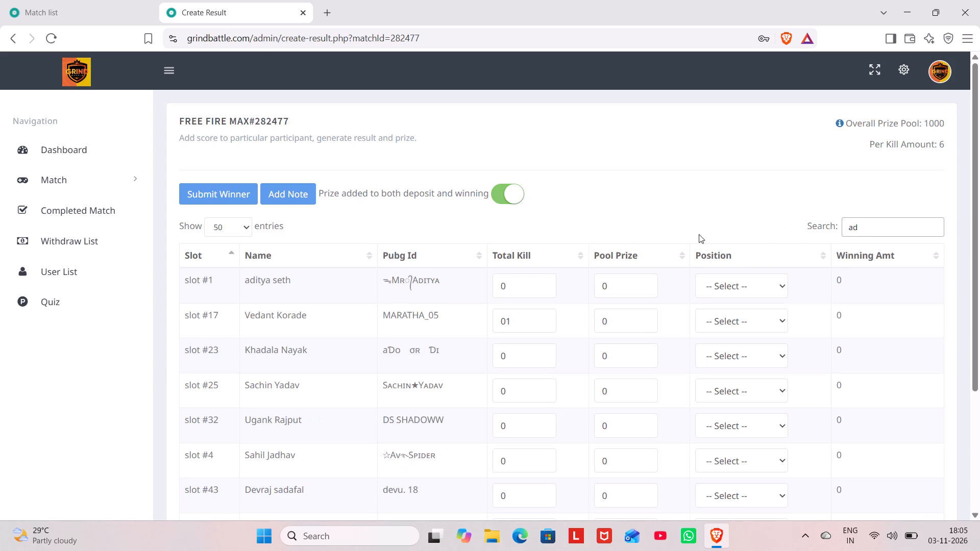
pyautogui.click(530, 282)
pyautogui.press('1')
pyautogui.press('Tab')
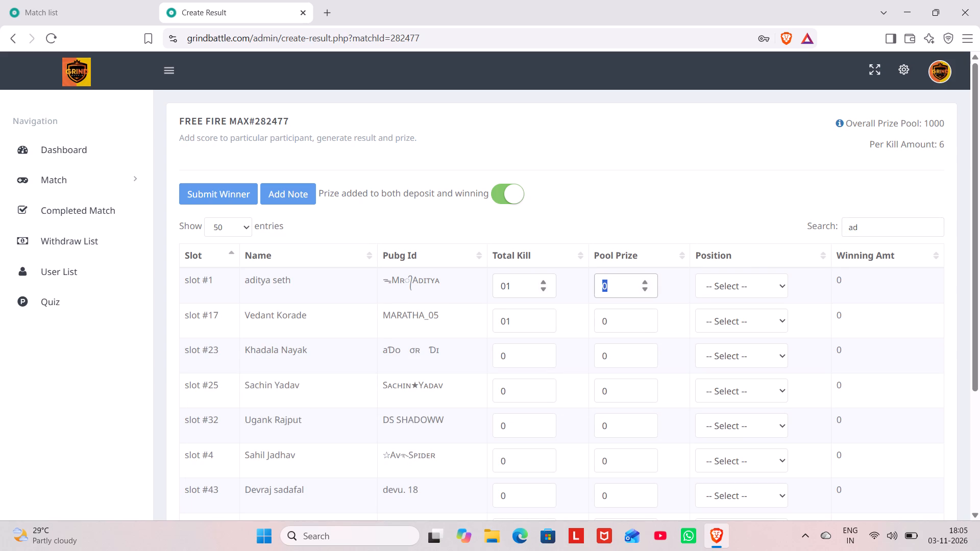
# Search the participants for "ta" and set the total kill of tanishk¿? in slot #12 to 2.
pyautogui.click(866, 230)
pyautogui.press('BackSpace')
pyautogui.press('BackSpace')
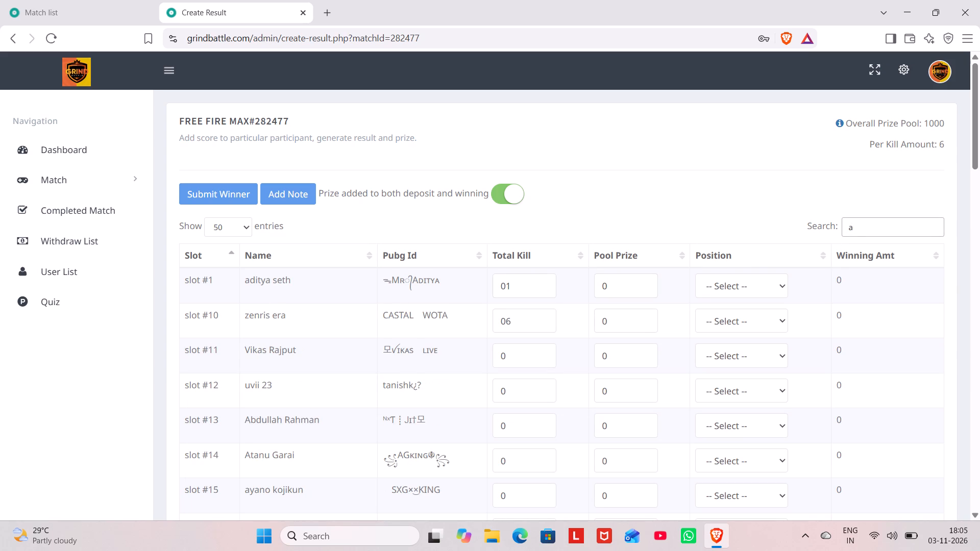
pyautogui.press('BackSpace')
pyautogui.write('ta')
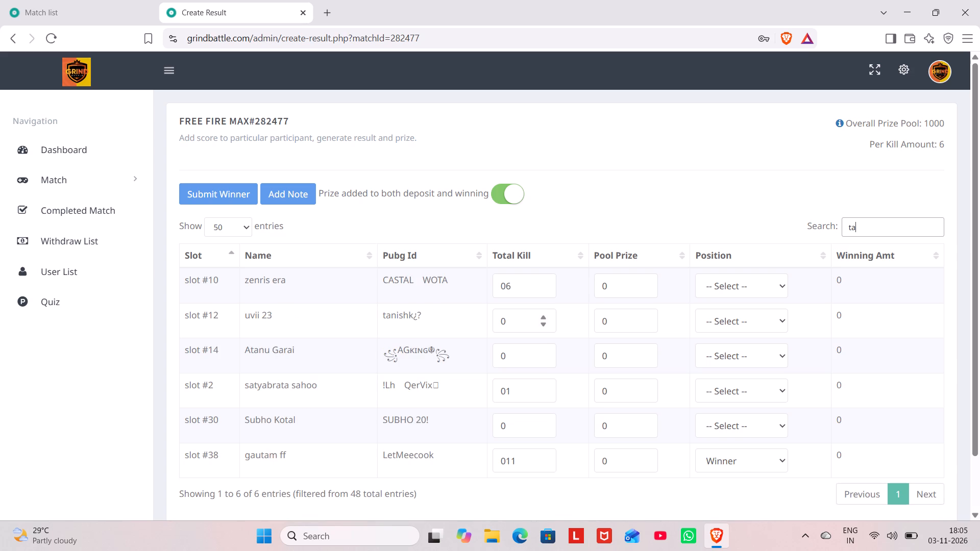
pyautogui.click(528, 325)
pyautogui.press('2')
pyautogui.press('Tab')
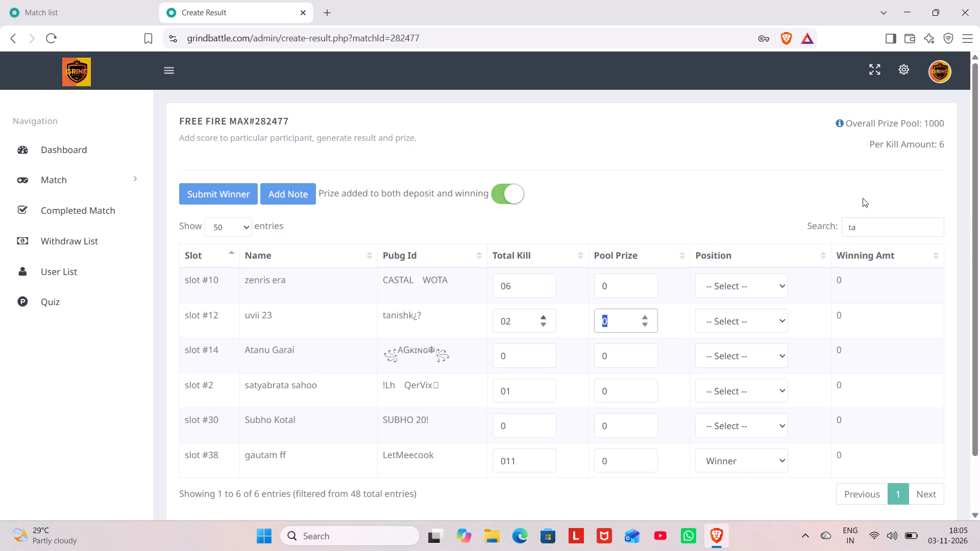
# Search the participants for "lee" and set the total kill of Ox Lee !! in slot #45 to 1.
pyautogui.click(866, 221)
pyautogui.press('BackSpace')
pyautogui.press('BackSpace')
pyautogui.press('BackSpace')
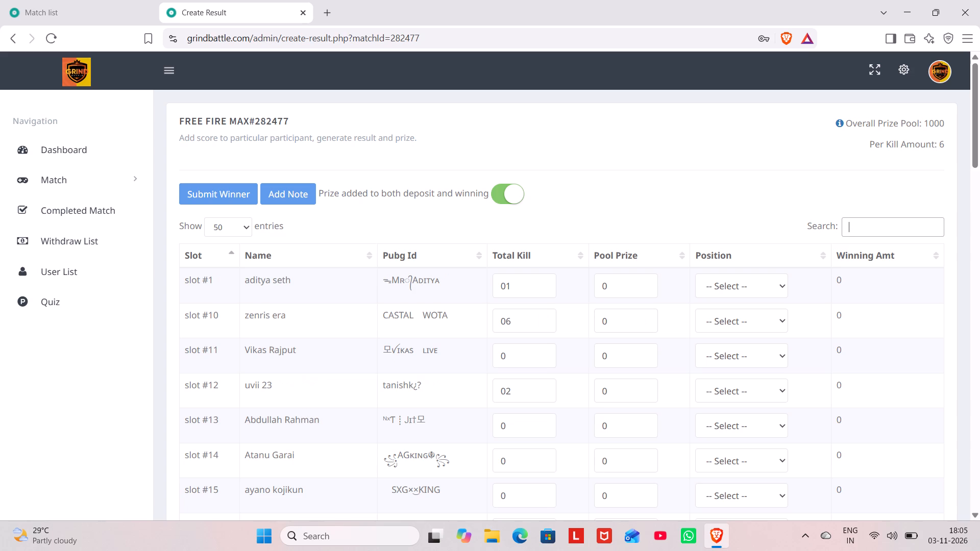
pyautogui.write('le')
pyautogui.press('e')
pyautogui.click(524, 278)
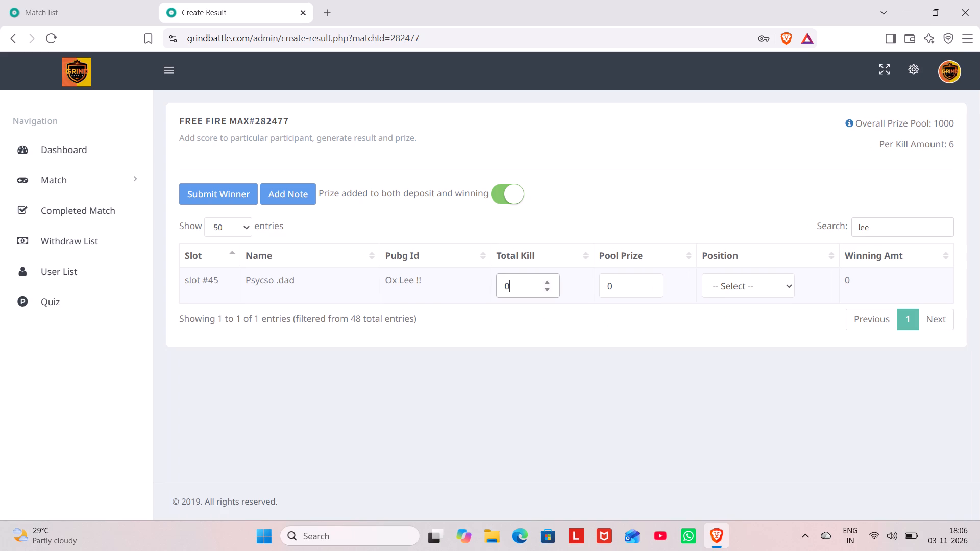
pyautogui.press('1')
pyautogui.press('Tab')
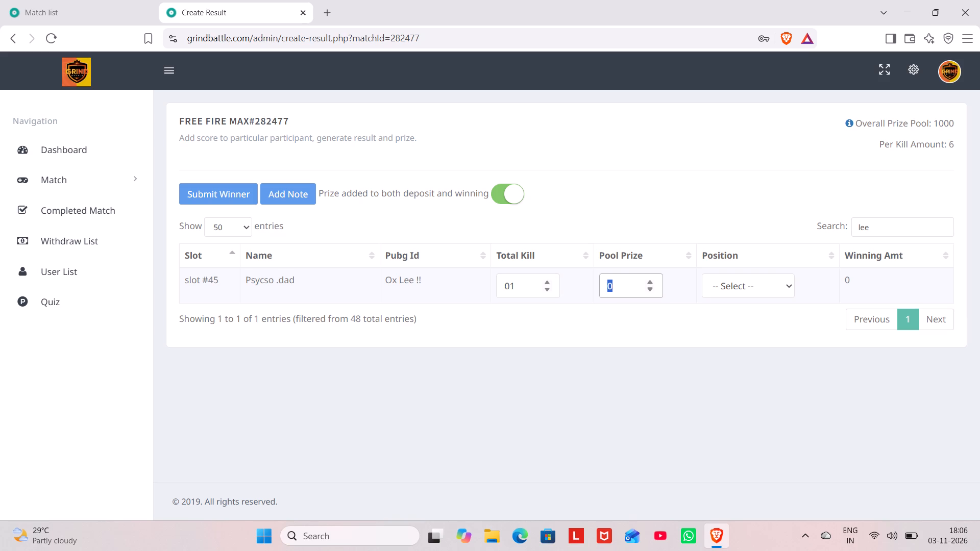
# Search the participants for "ag", and clear the search to list all participants again.
pyautogui.click(884, 227)
pyautogui.press('BackSpace')
pyautogui.press('BackSpace')
pyautogui.press('BackSpace')
pyautogui.press('BackSpace')
pyautogui.write('ag')
pyautogui.press('BackSpace')
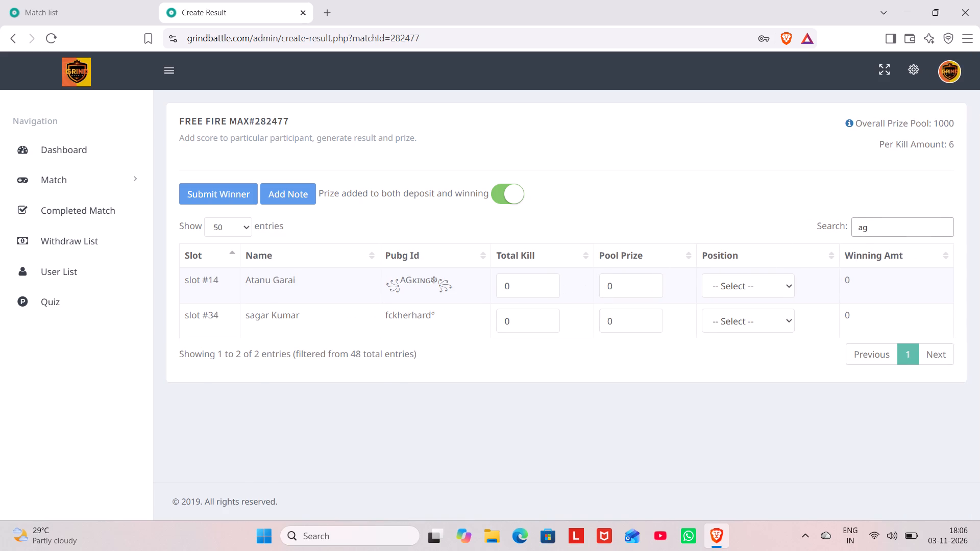
pyautogui.press('BackSpace')
pyautogui.press('BackSpace')
pyautogui.press('BackSpace')
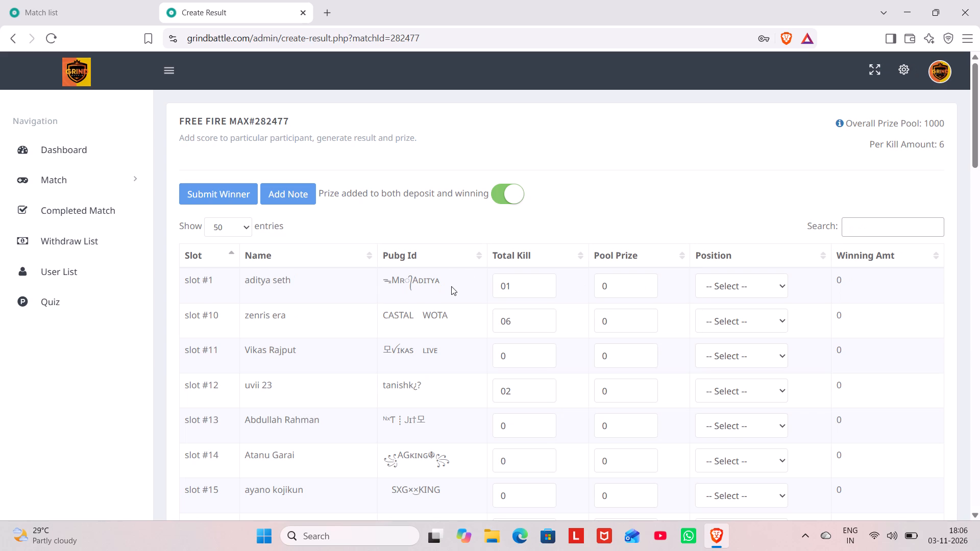
# Find NGK LIVE in slot #27 in the full participant list and set its total kill to 1.
pyautogui.click(569, 192)
pyautogui.scroll(-3, 458, 397)
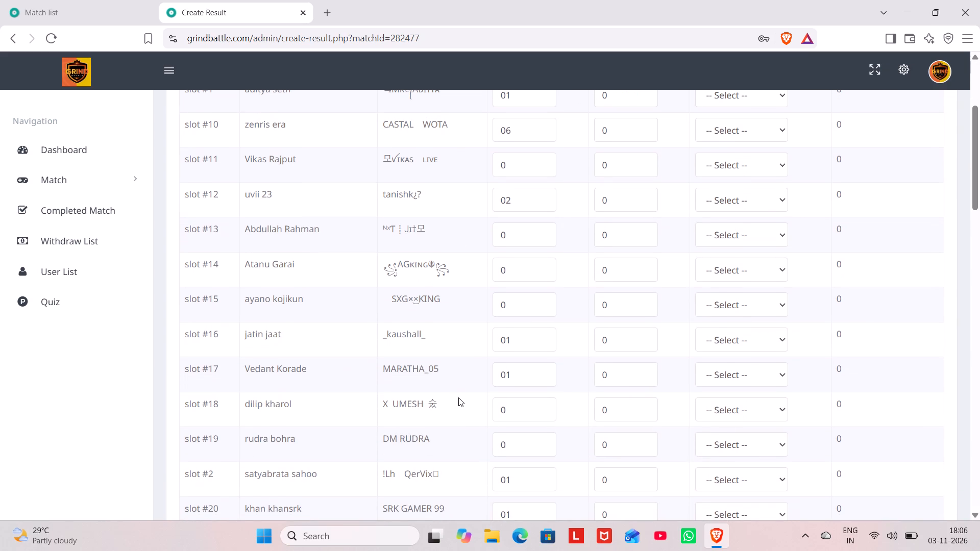
pyautogui.scroll(-1, 458, 397)
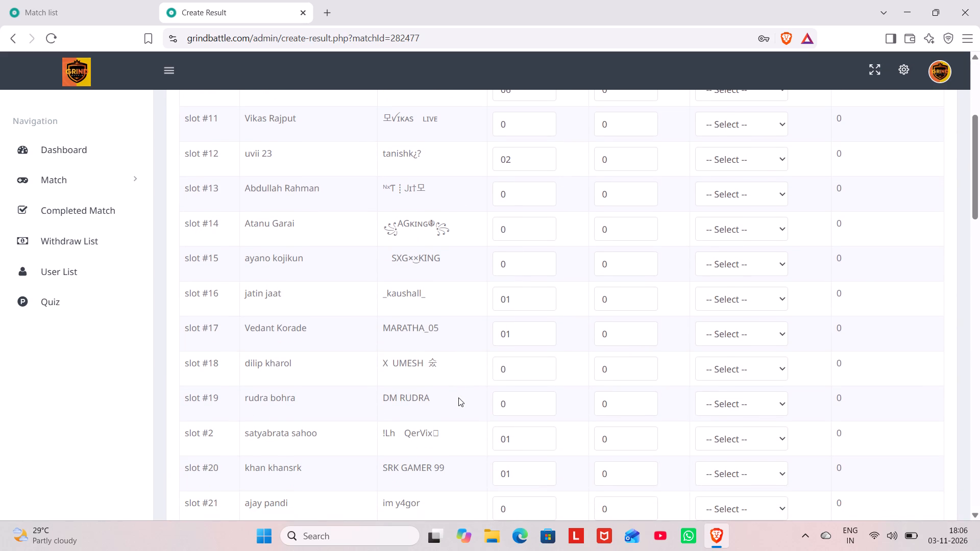
pyautogui.scroll(-3, 458, 397)
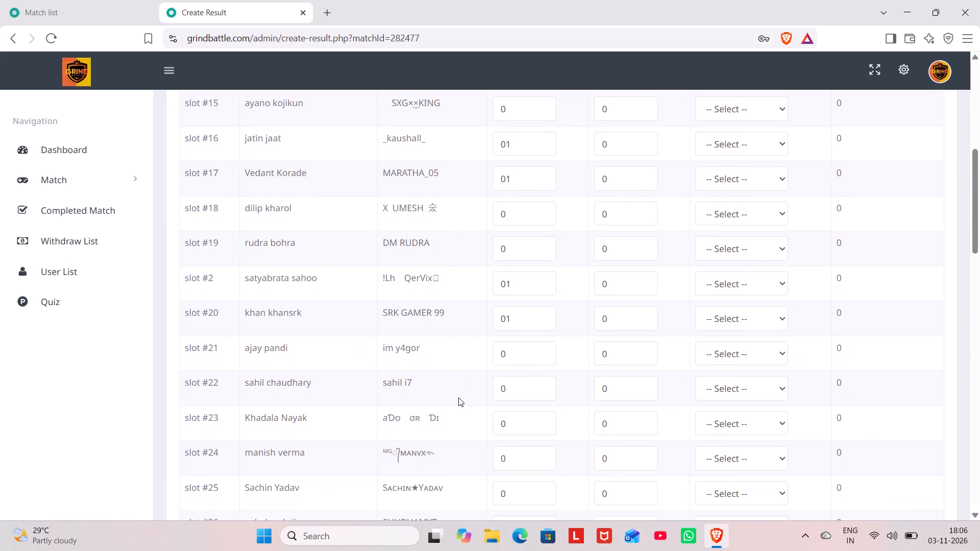
pyautogui.scroll(-1, 458, 397)
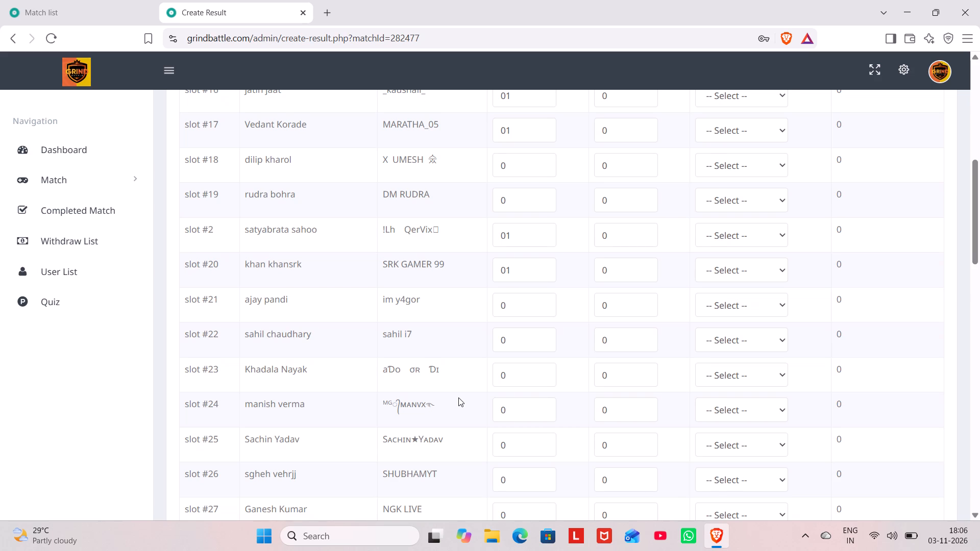
pyautogui.scroll(-2, 458, 397)
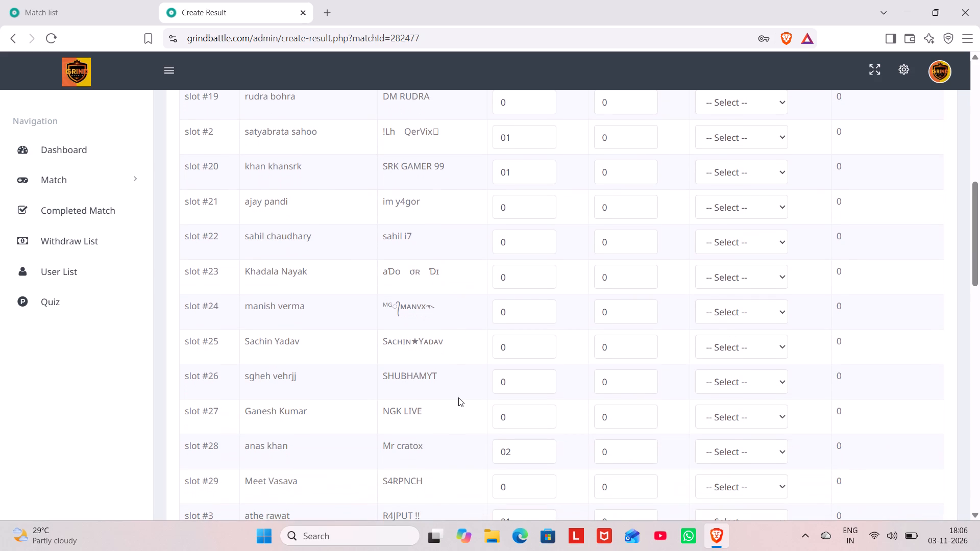
pyautogui.scroll(-1, 458, 397)
pyautogui.click(517, 367)
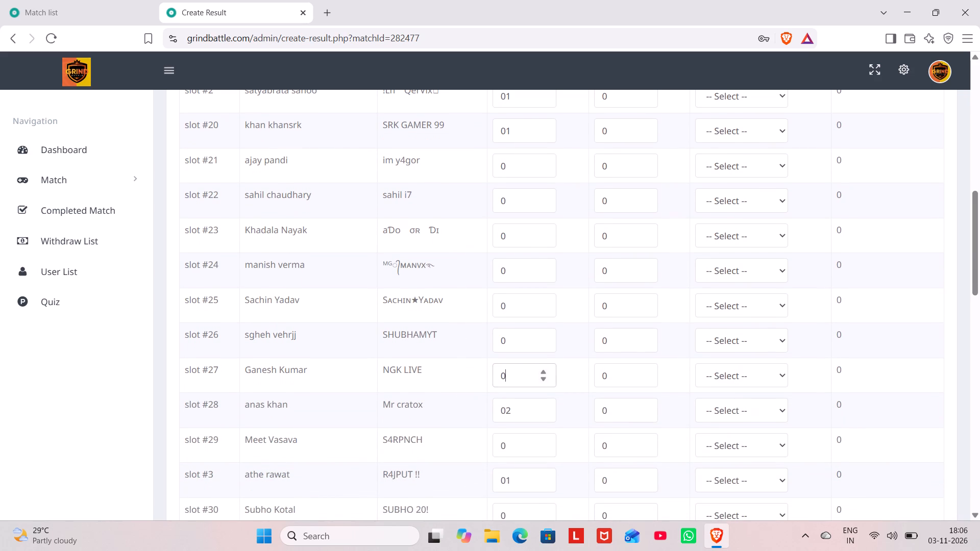
pyautogui.press('1')
pyautogui.press('Tab')
pyautogui.click(480, 377)
# Review the total kill entries and the winner position across the full participant list.
pyautogui.scroll(-1, 480, 377)
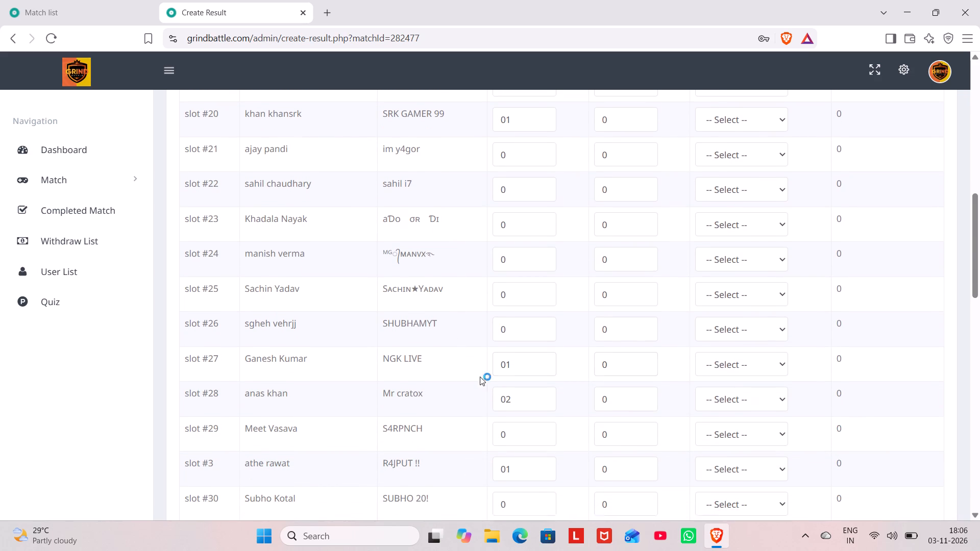
pyautogui.scroll(-5, 480, 377)
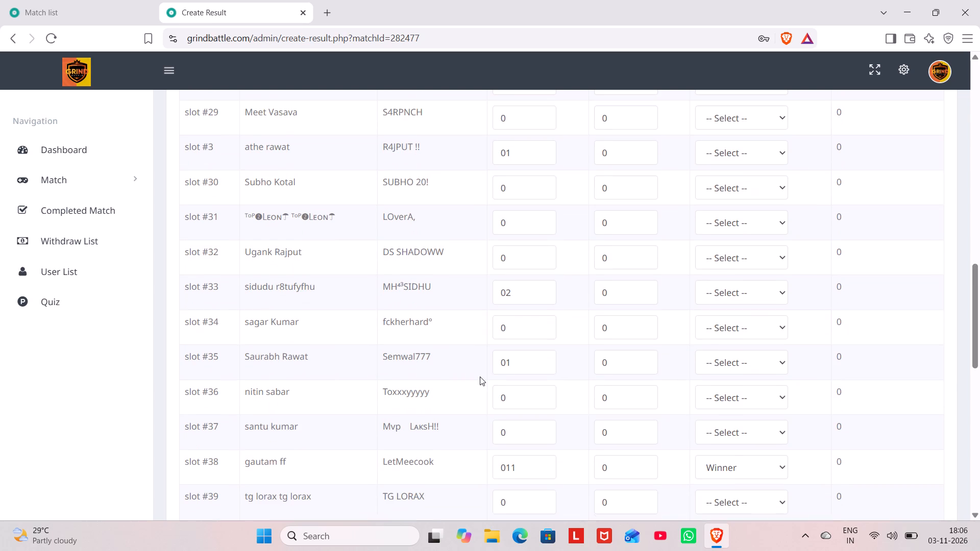
pyautogui.scroll(-5, 480, 377)
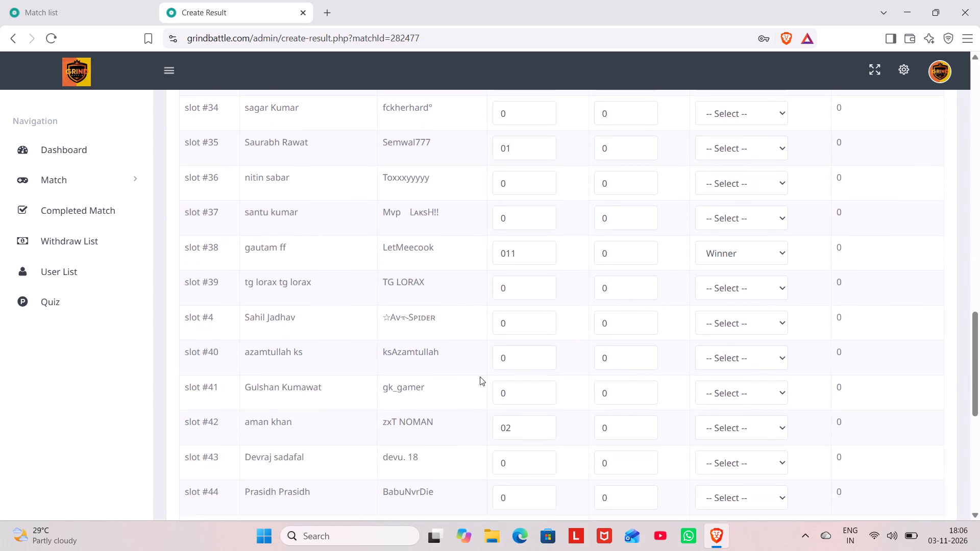
pyautogui.scroll(-4, 480, 377)
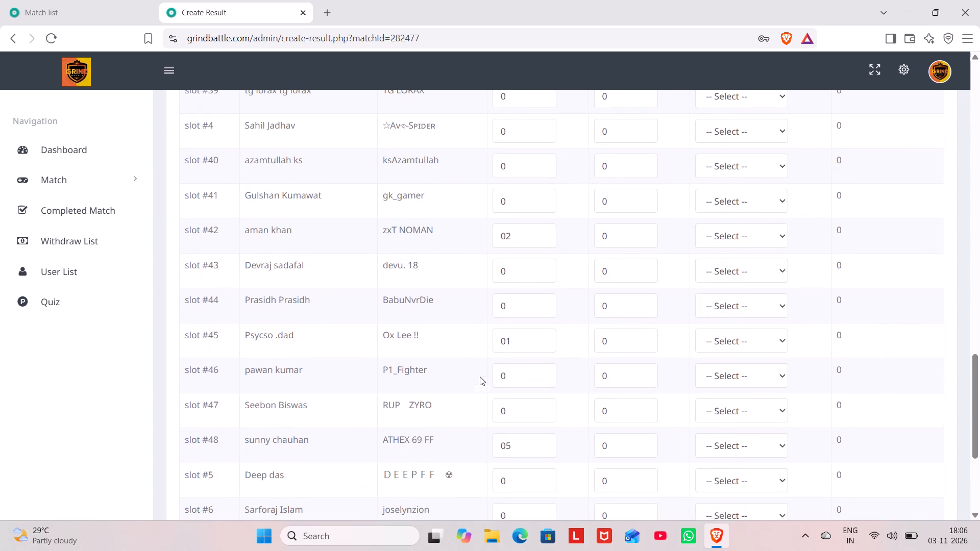
pyautogui.scroll(-3, 480, 377)
pyautogui.scroll(1, 480, 377)
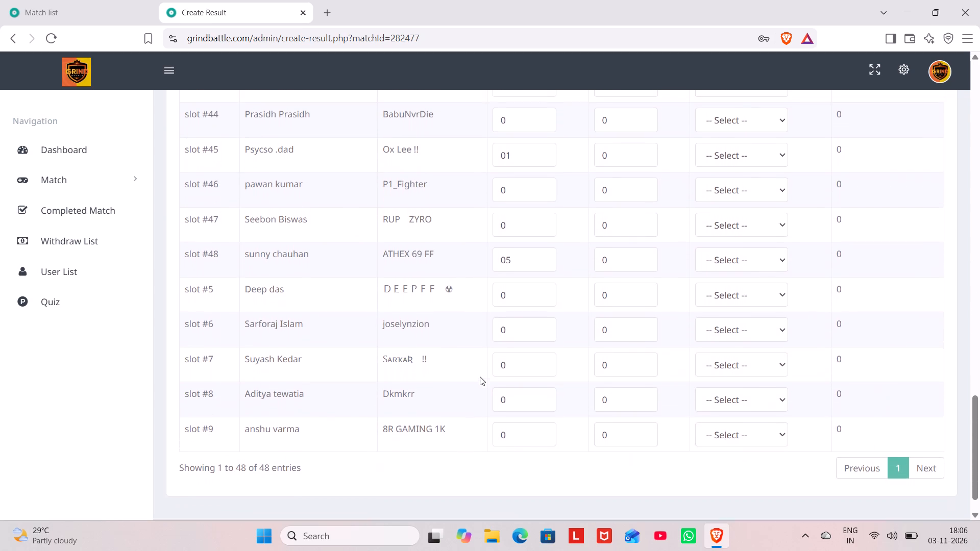
pyautogui.scroll(6, 480, 377)
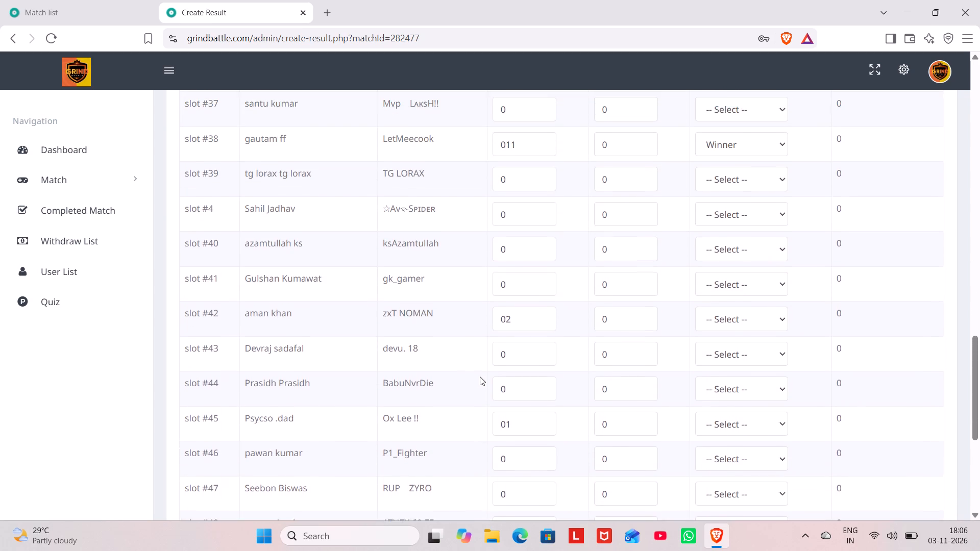
pyautogui.scroll(6, 480, 377)
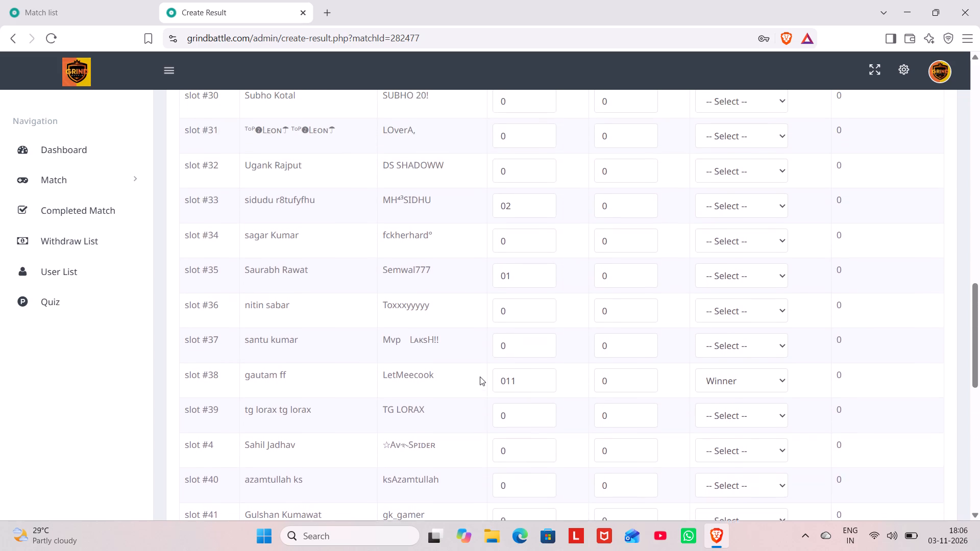
pyautogui.scroll(7, 480, 377)
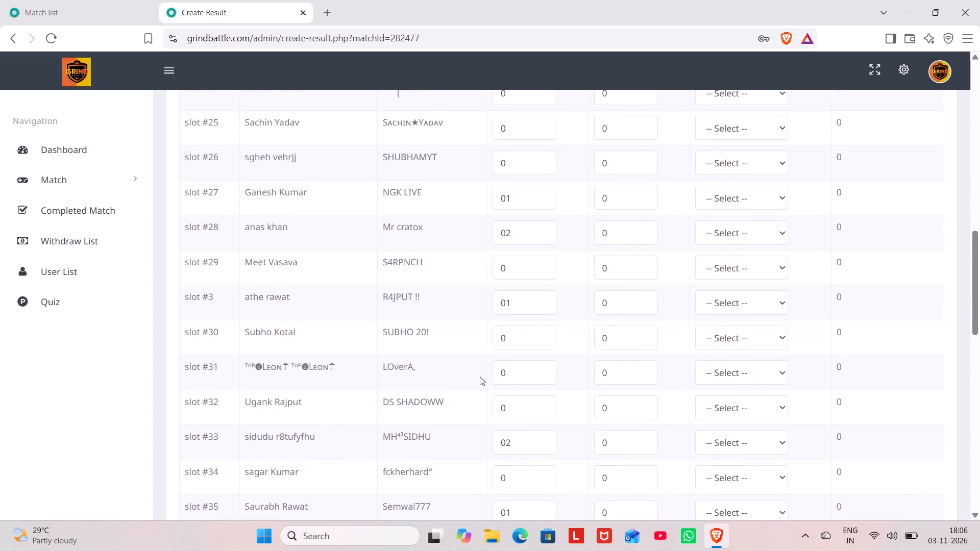
pyautogui.scroll(7, 480, 377)
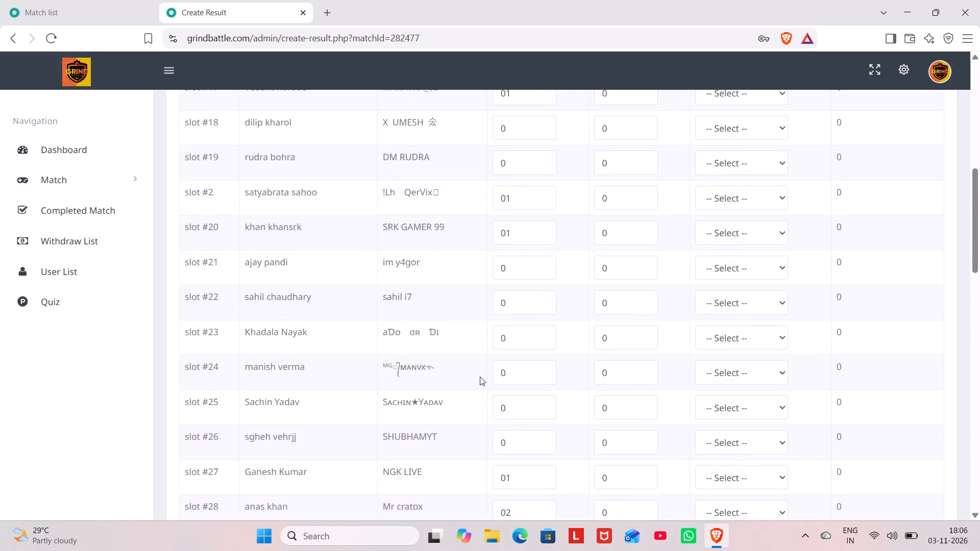
pyautogui.scroll(6, 480, 377)
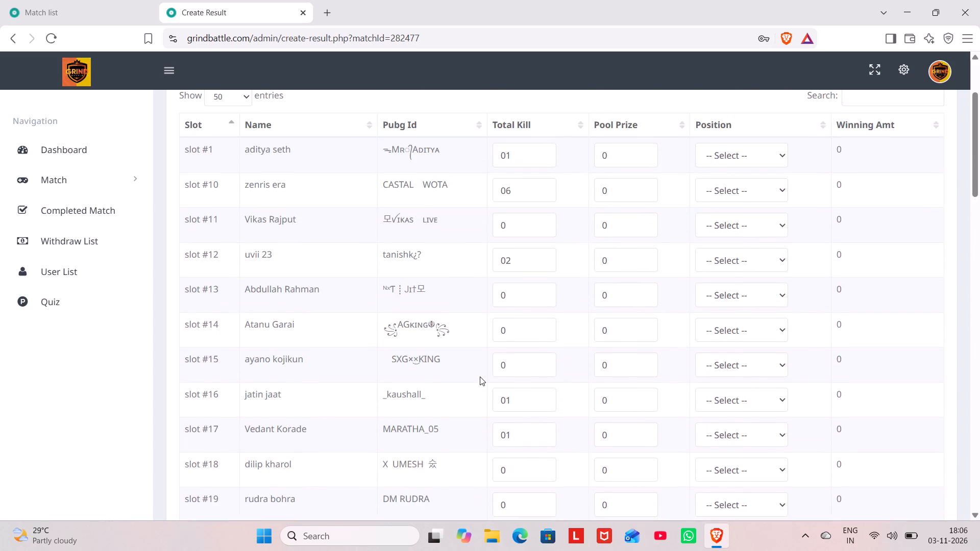
pyautogui.scroll(2, 480, 377)
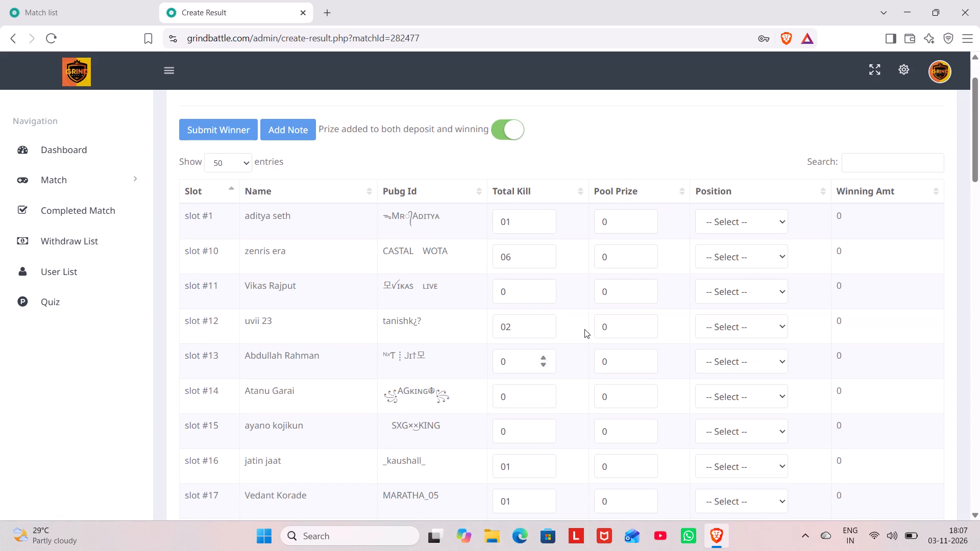
pyautogui.click(885, 155)
pyautogui.write('jo')
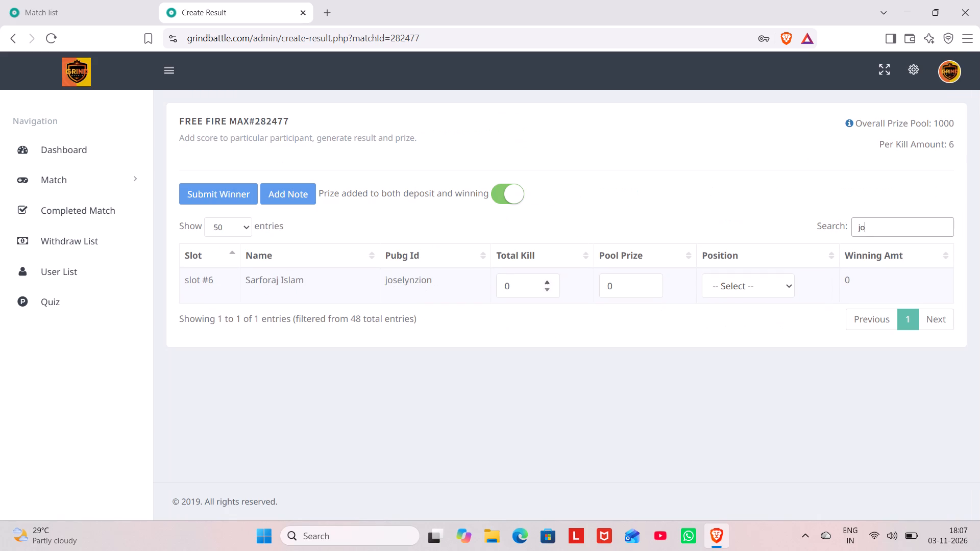
pyautogui.click(541, 285)
pyautogui.press('1')
pyautogui.press('Tab')
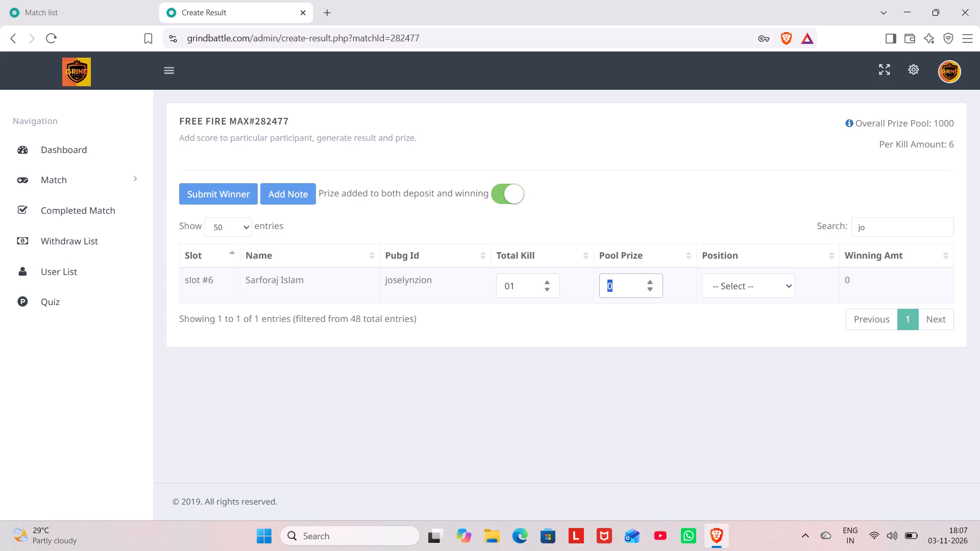
pyautogui.click(862, 230)
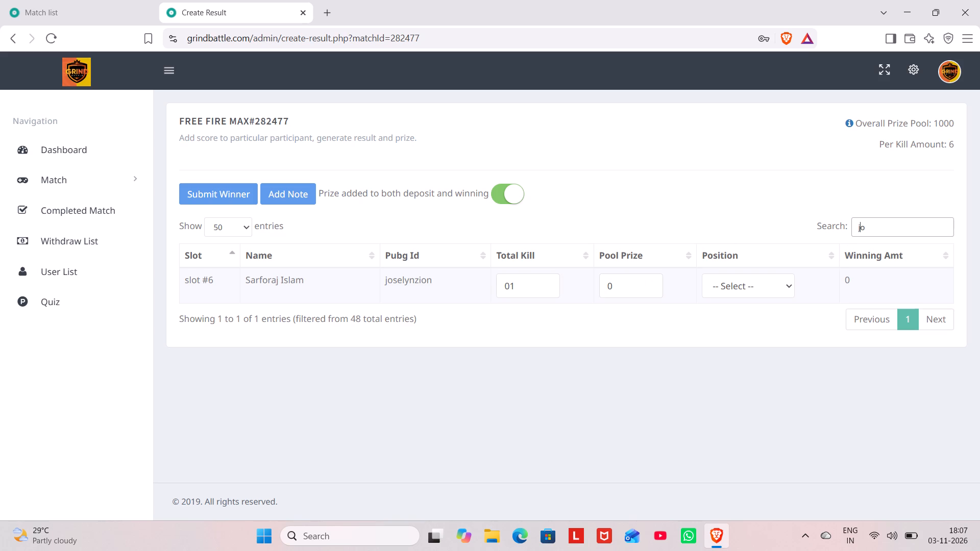
pyautogui.press('Right')
pyautogui.press('BackSpace')
pyautogui.press('BackSpace')
pyautogui.press('BackSpace')
pyautogui.write('dk')
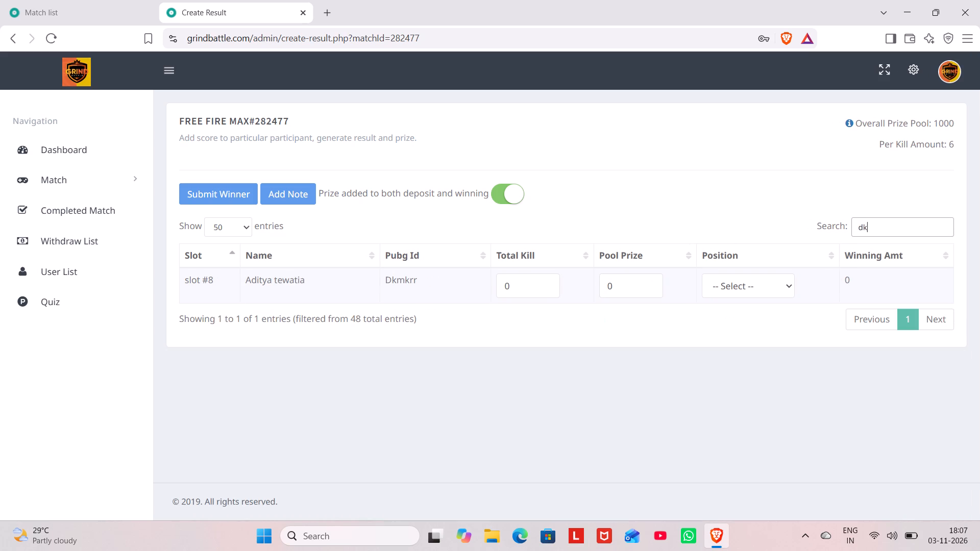
pyautogui.click(531, 296)
pyautogui.press('1')
pyautogui.press('Tab')
pyautogui.click(877, 226)
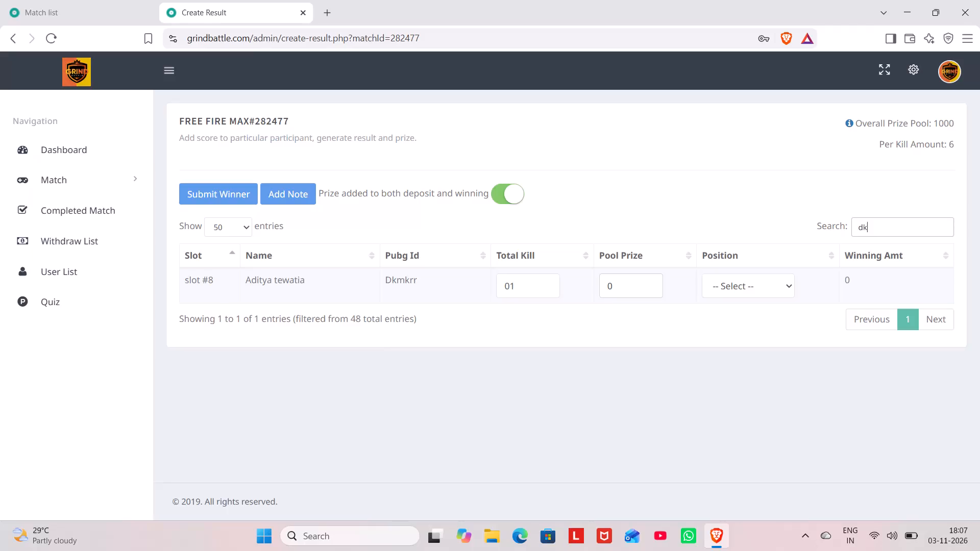
pyautogui.press('BackSpace')
pyautogui.press('BackSpace')
pyautogui.press('BackSpace')
pyautogui.write('le')
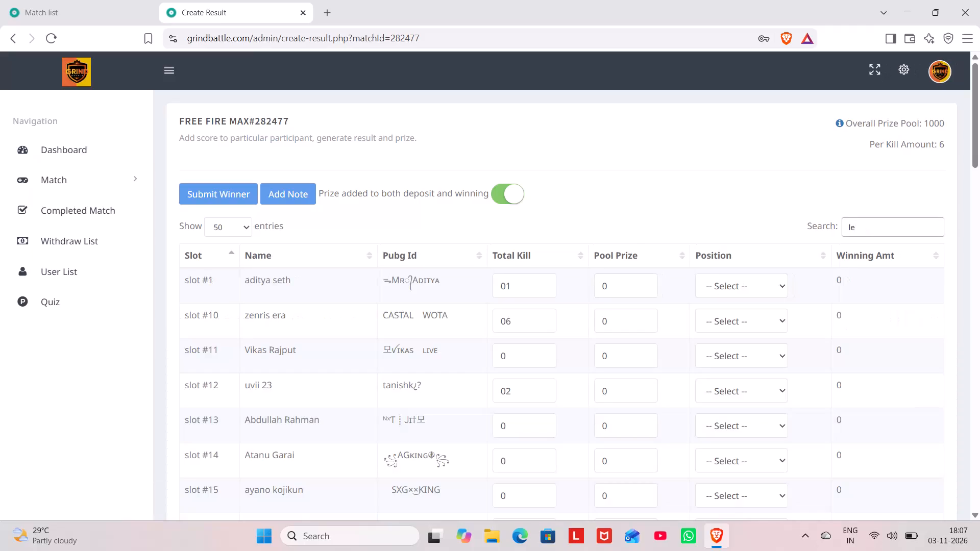
pyautogui.press('t')
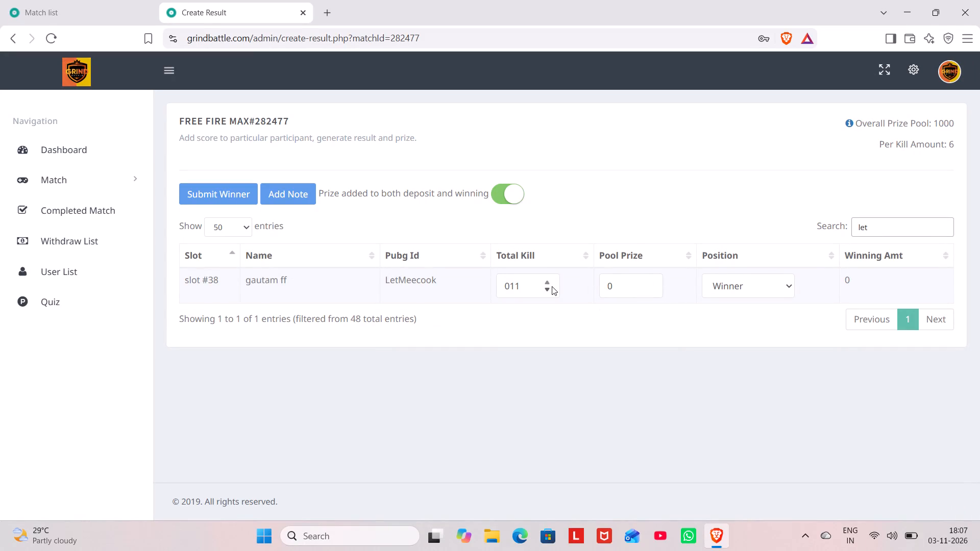
pyautogui.click(552, 286)
pyautogui.click(532, 285)
pyautogui.press('BackSpace')
pyautogui.press('BackSpace')
pyautogui.press('BackSpace')
pyautogui.press('0')
pyautogui.press('Tab')
pyautogui.press('Tab')
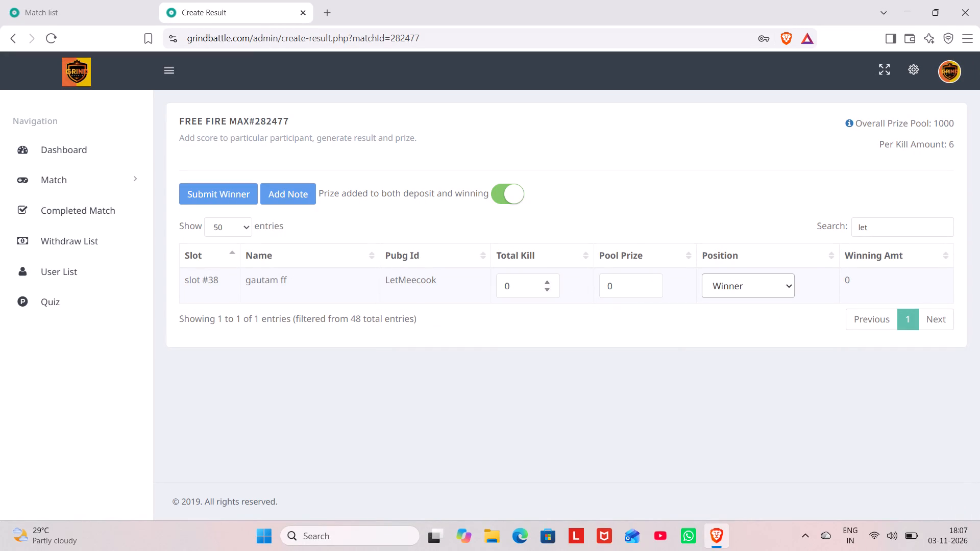
pyautogui.press('Up')
pyautogui.press('Tab')
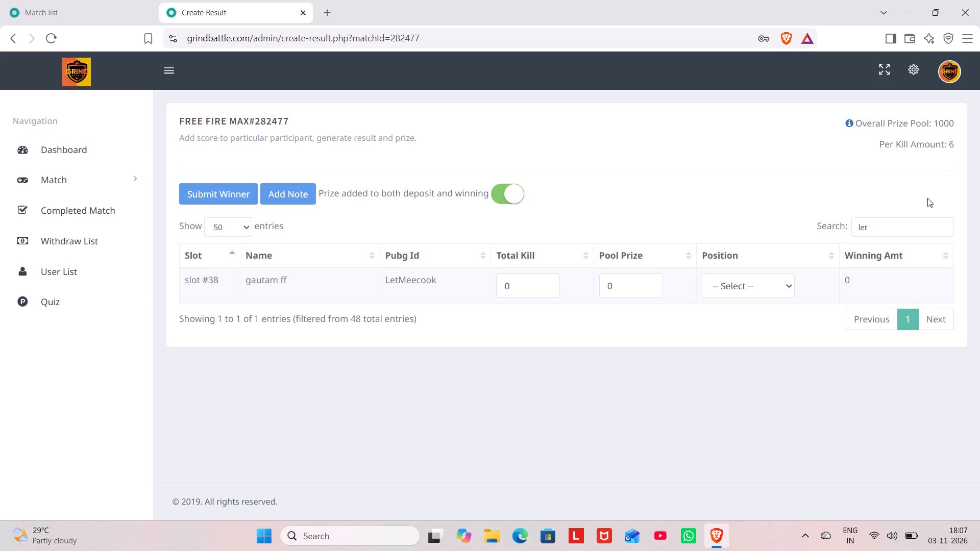
# Clear the participant search and submit the results for match #282477.
pyautogui.click(913, 217)
pyautogui.press('BackSpace')
pyautogui.press('BackSpace')
pyautogui.press('BackSpace')
pyautogui.press('BackSpace')
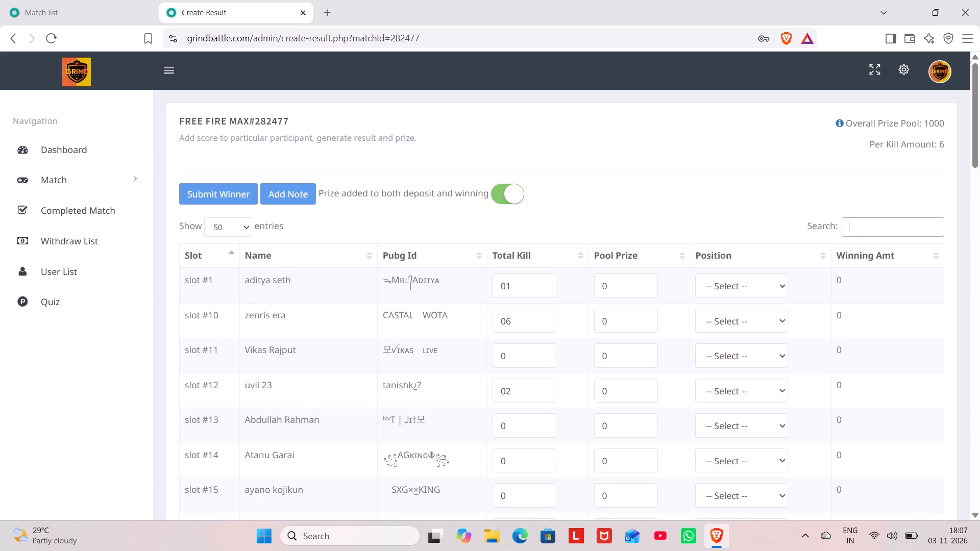
pyautogui.click(679, 174)
pyautogui.click(233, 186)
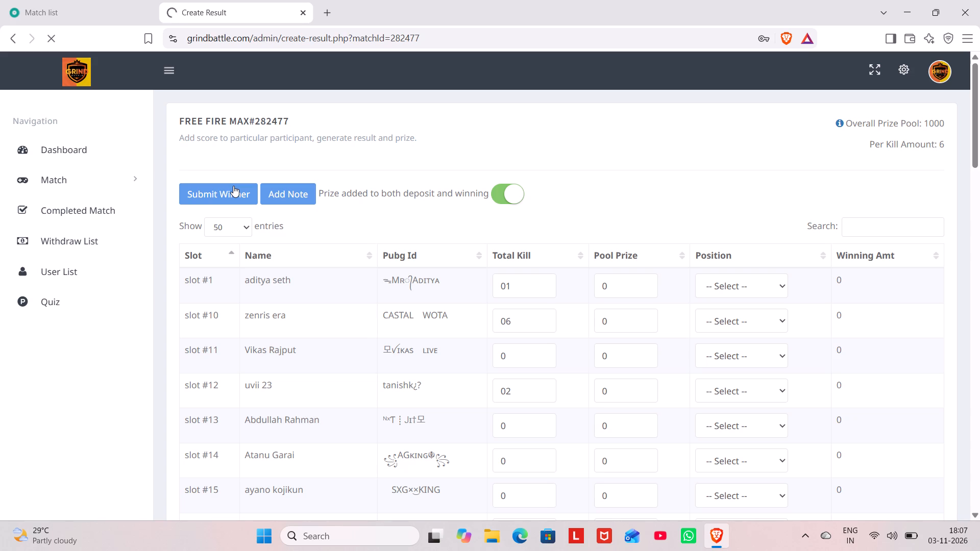
# Search the match list for 282705 and mark that match as finished.
pyautogui.click(101, 0)
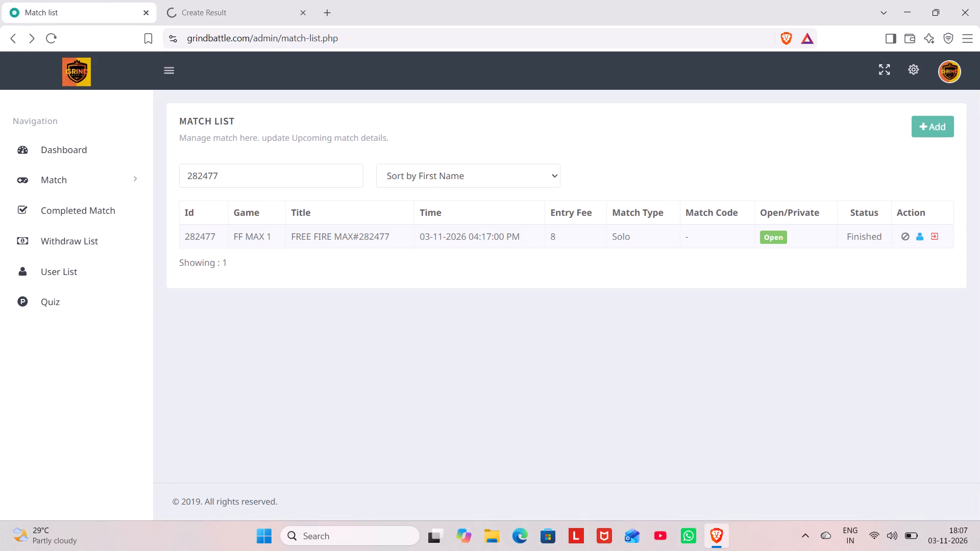
pyautogui.click(290, 180)
pyautogui.press('BackSpace')
pyautogui.press('BackSpace')
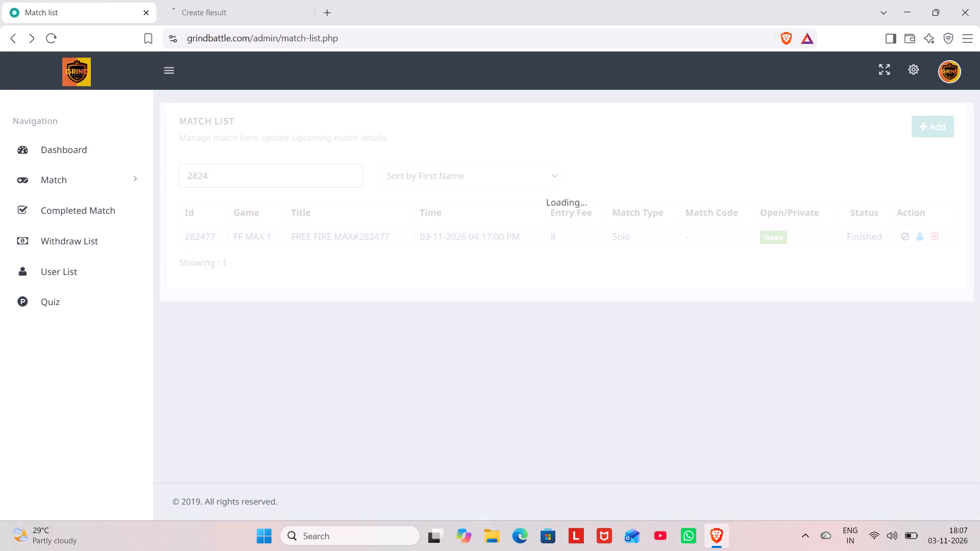
pyautogui.press('BackSpace')
pyautogui.write('705')
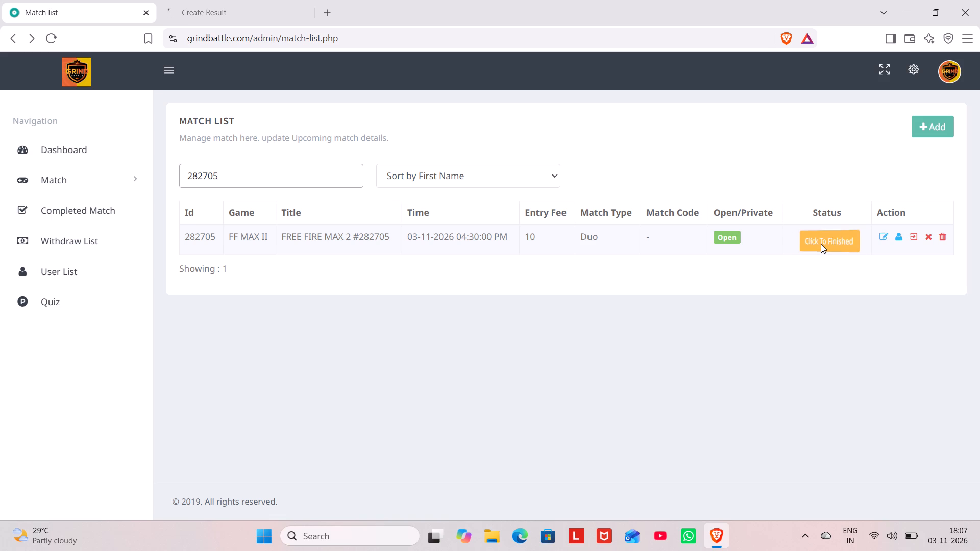
pyautogui.click(821, 244)
# Save a note on match #282477 reading "LetMeeCook! send your POV to customer support.".
pyautogui.click(224, 0)
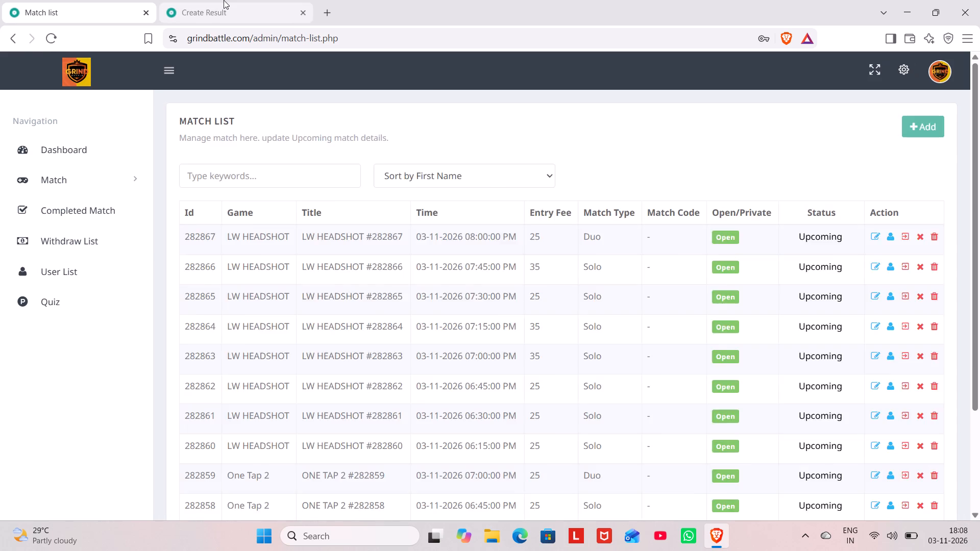
pyautogui.click(277, 184)
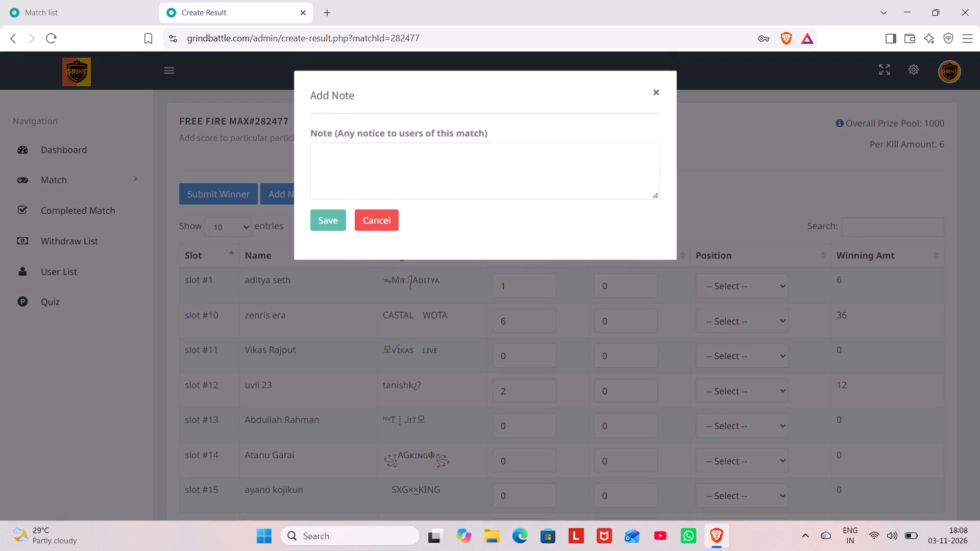
pyautogui.click(342, 171)
pyautogui.write('Let')
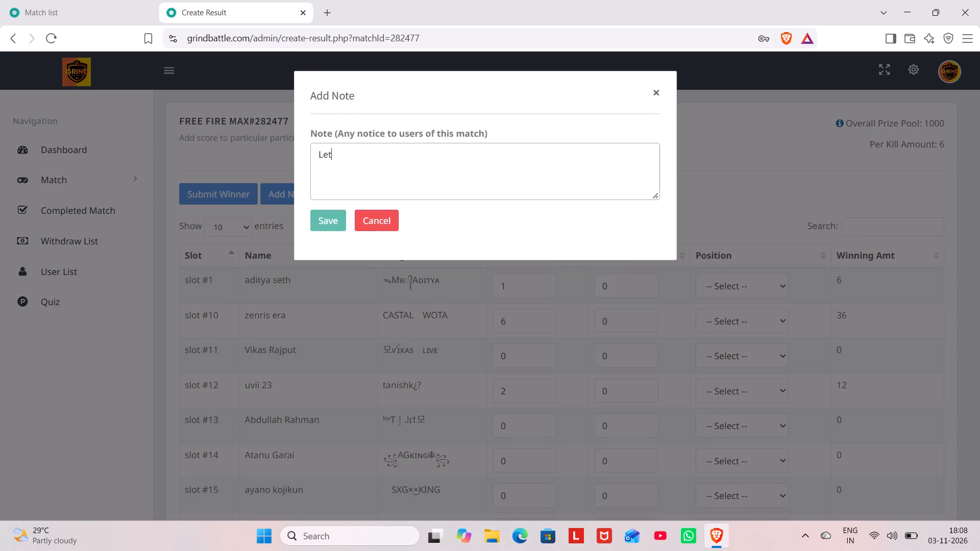
pyautogui.hotkey('shift', 'm')
pyautogui.write('ee')
pyautogui.write('Cook')
pyautogui.write('!')
pyautogui.press('space')
pyautogui.write('send your')
pyautogui.press('space')
pyautogui.write('PO')
pyautogui.write('V to')
pyautogui.press('space')
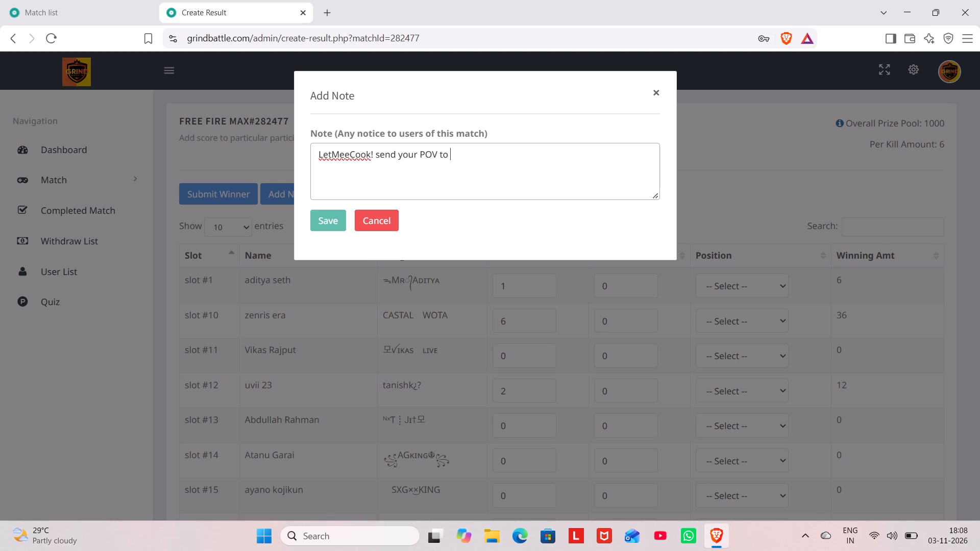
pyautogui.write('customer support')
pyautogui.press('.')
pyautogui.click(321, 218)
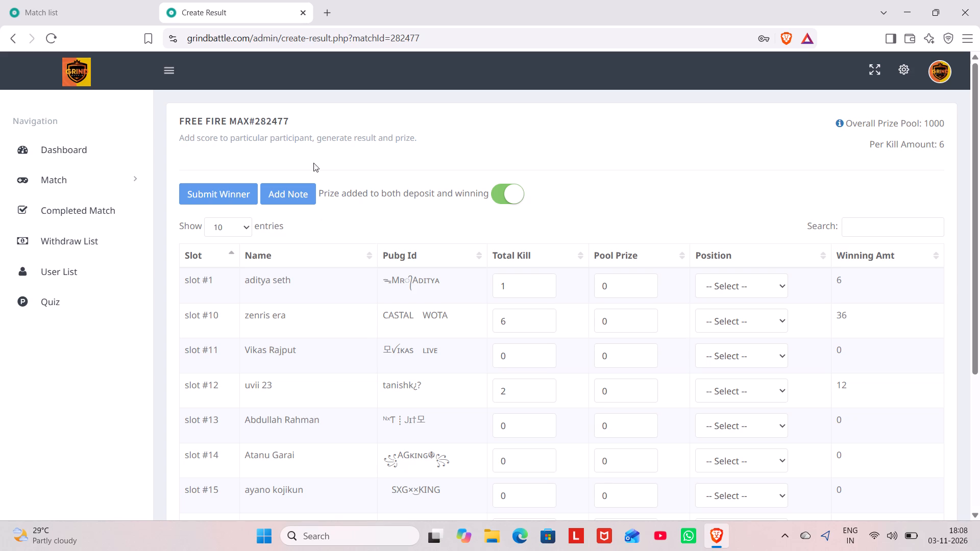
# Open the completed match list in place of the #282477 result page.
pyautogui.click(94, 207)
pyautogui.click(82, 0)
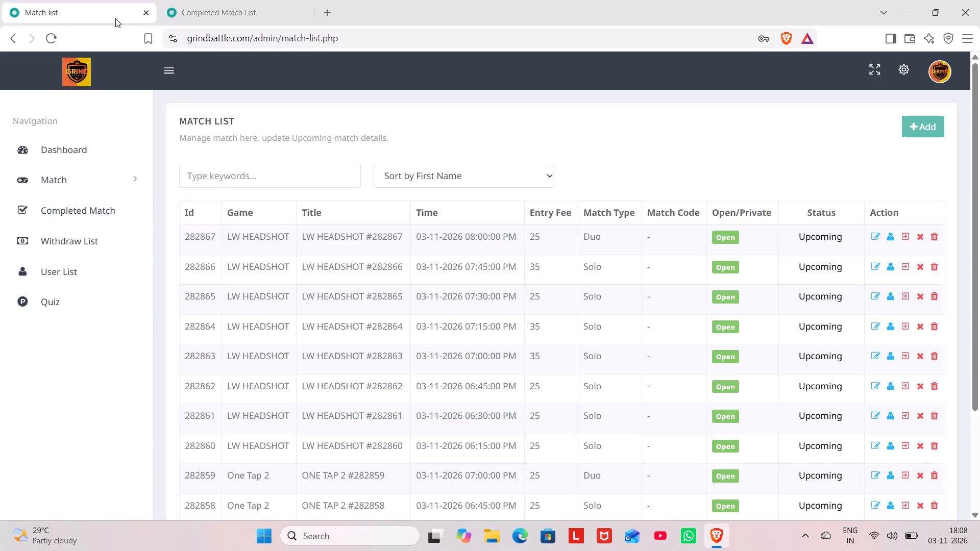
pyautogui.click(263, 171)
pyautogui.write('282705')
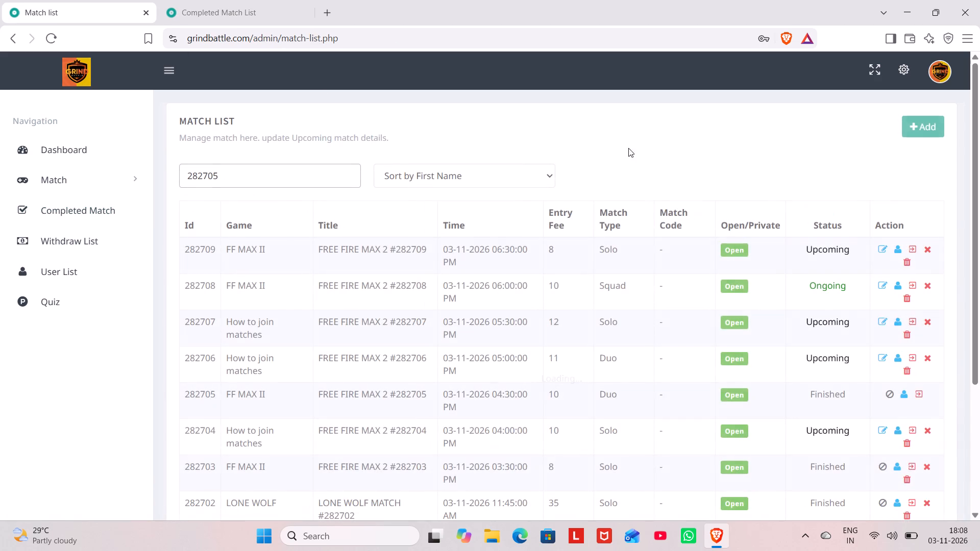
pyautogui.click(935, 239)
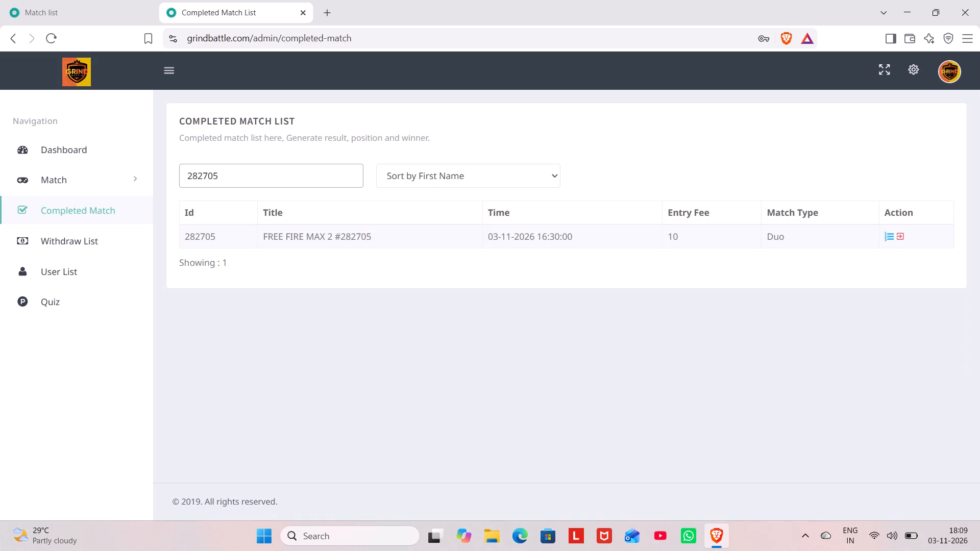
pyautogui.click(890, 236)
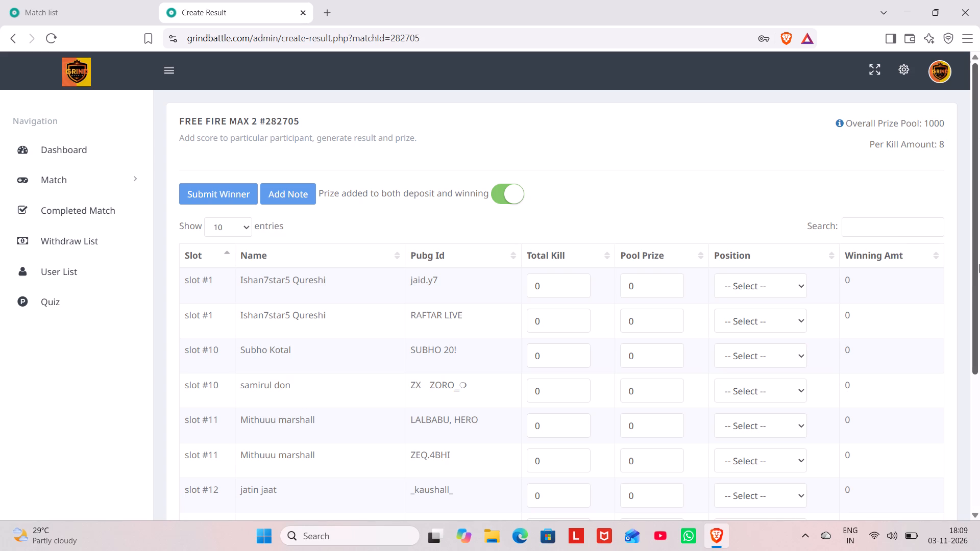
pyautogui.click(865, 234)
pyautogui.write('mh')
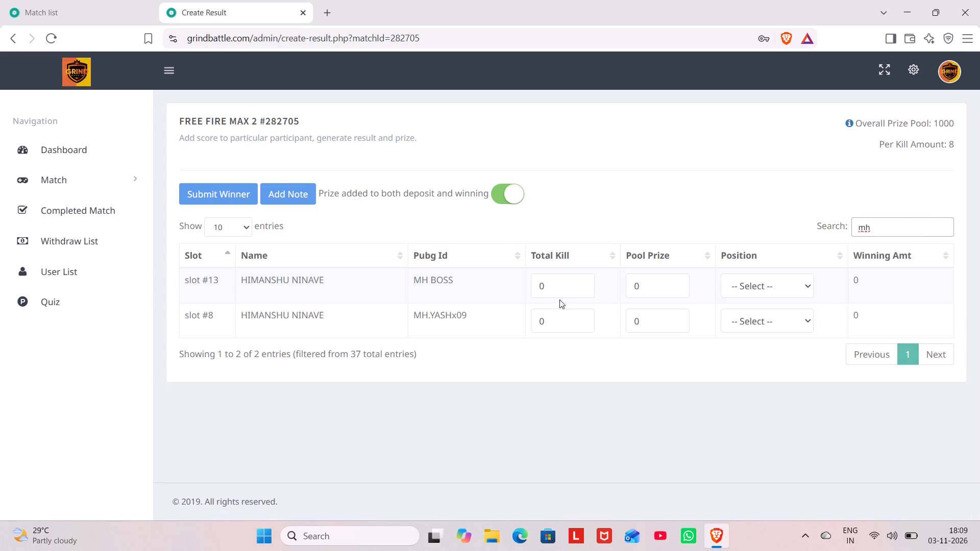
pyautogui.click(565, 316)
pyautogui.press('4')
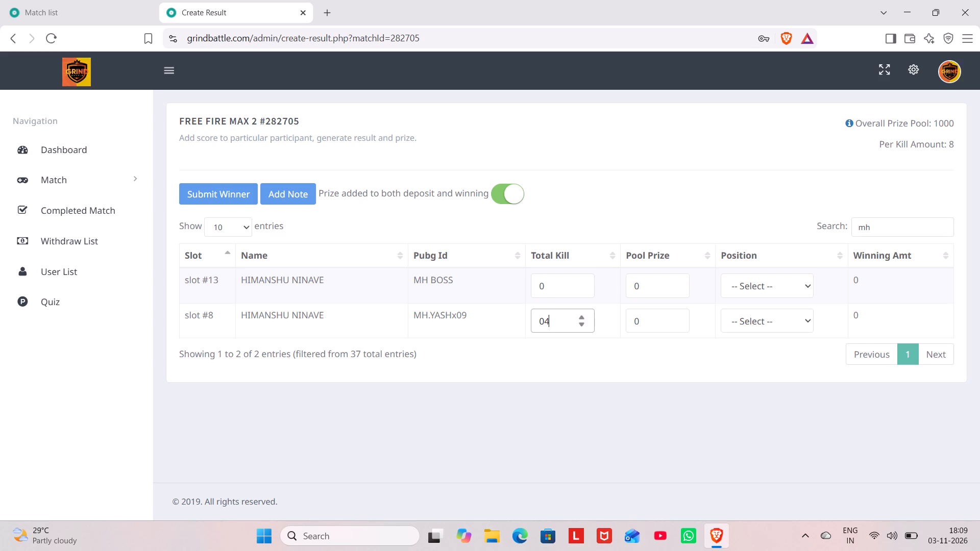
pyautogui.press('Tab')
pyautogui.write('30')
pyautogui.press('Tab')
pyautogui.press('Down')
pyautogui.press('Tab')
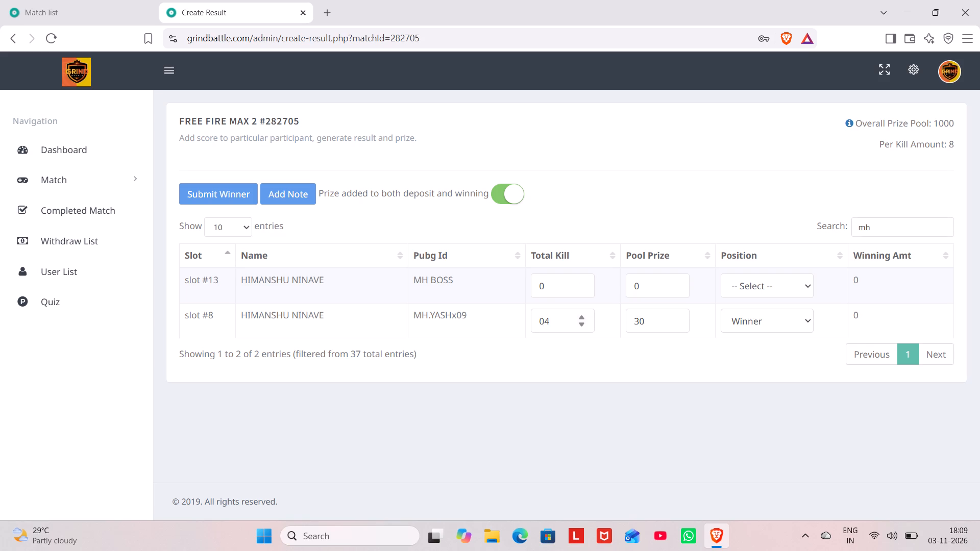
# Give MH BOSS in slot #13 a total kill of 2, pool prize 30 and position Winner.
pyautogui.click(561, 289)
pyautogui.press('2')
pyautogui.press('Tab')
pyautogui.write('30')
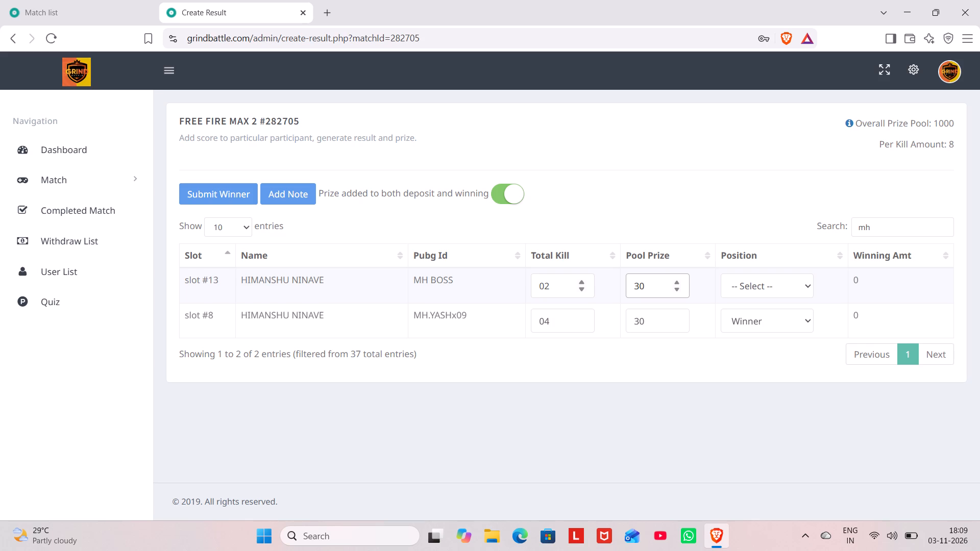
pyautogui.press('Tab')
pyautogui.press('Down')
pyautogui.press('Tab')
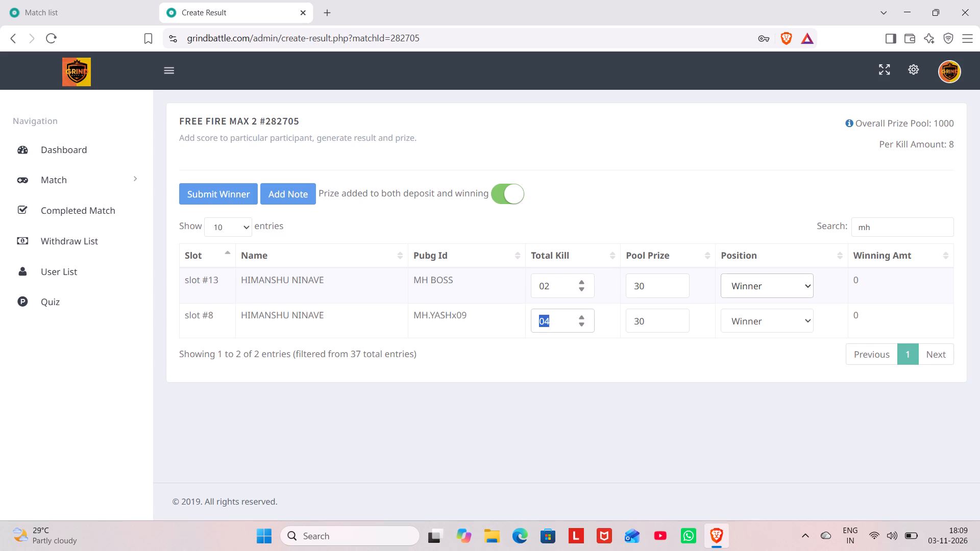
# Search the participants for "ku" and set the total kill of PHONIX in slot #13 to 1.
pyautogui.click(873, 233)
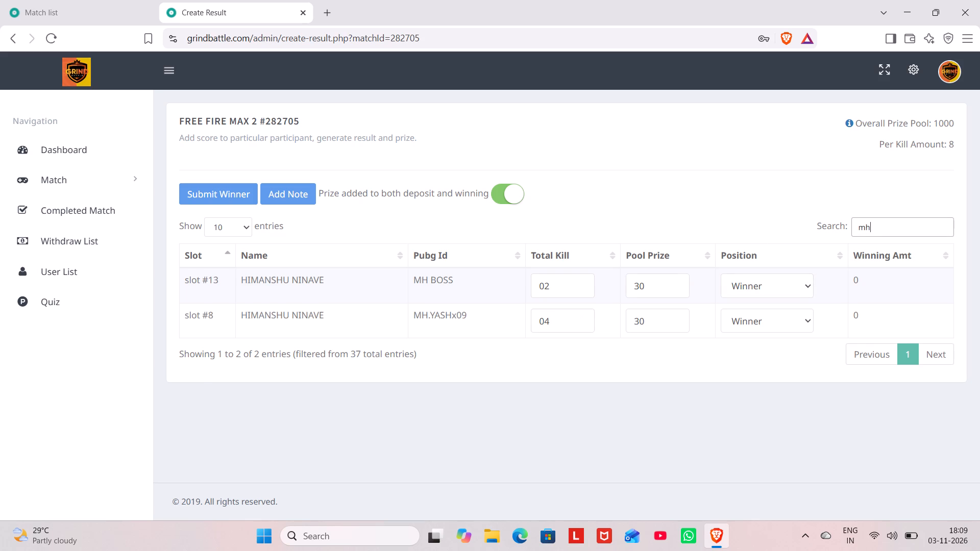
pyautogui.press('BackSpace')
pyautogui.press('BackSpace')
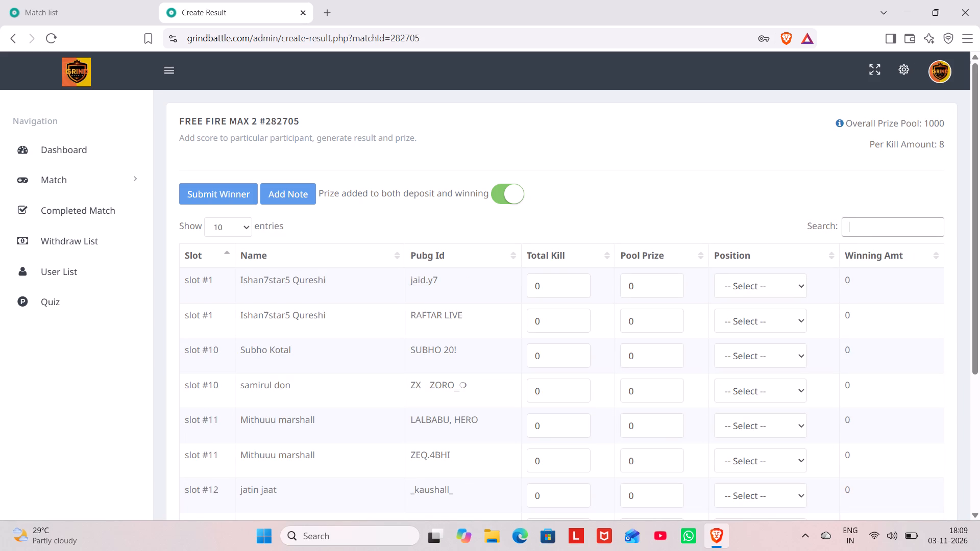
pyautogui.write('ku')
pyautogui.click(566, 288)
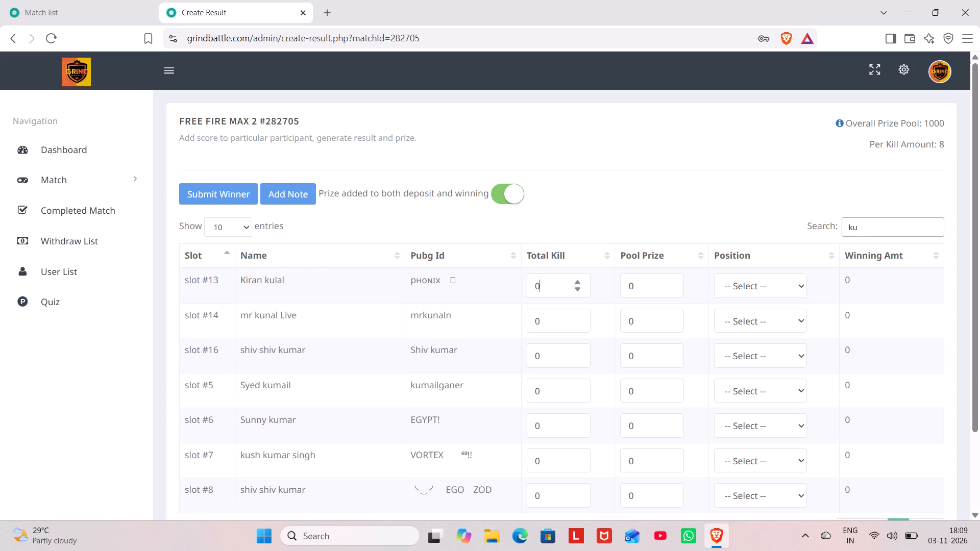
pyautogui.press('1')
pyautogui.press('Tab')
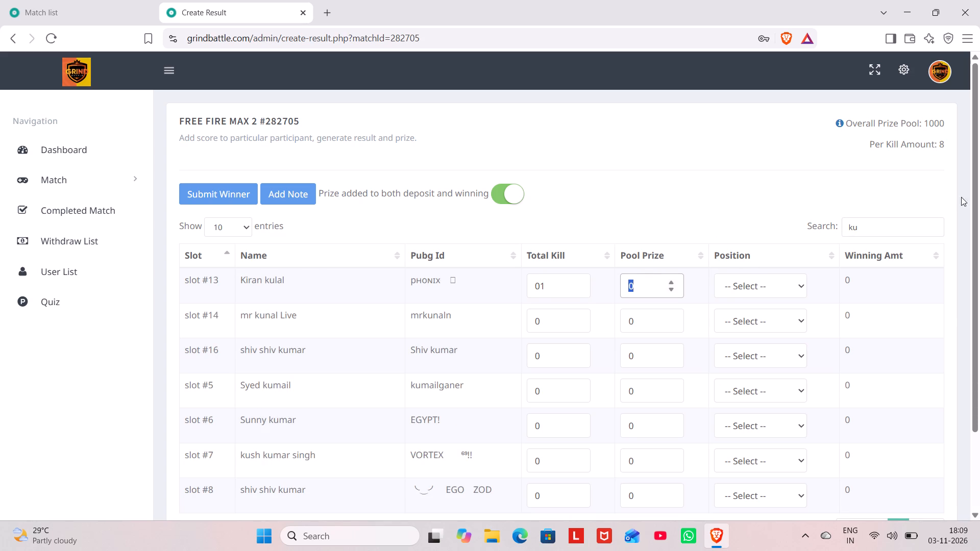
# Search the participants for "iq" and set the total kill of IQOOxMAFIA in slot #23 to 4.
pyautogui.click(889, 227)
pyautogui.press('BackSpace')
pyautogui.press('BackSpace')
pyautogui.press('BackSpace')
pyautogui.press('BackSpace')
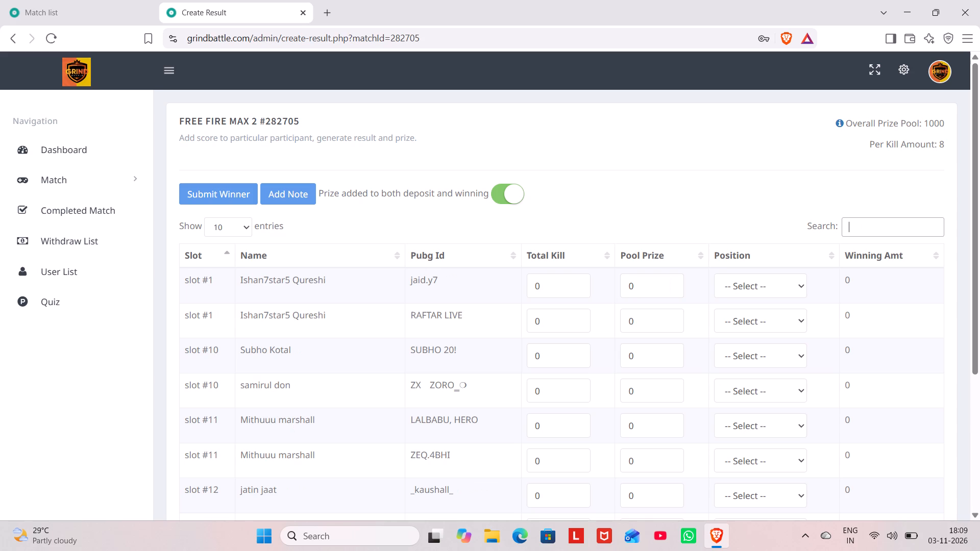
pyautogui.press('BackSpace')
pyautogui.write('iq')
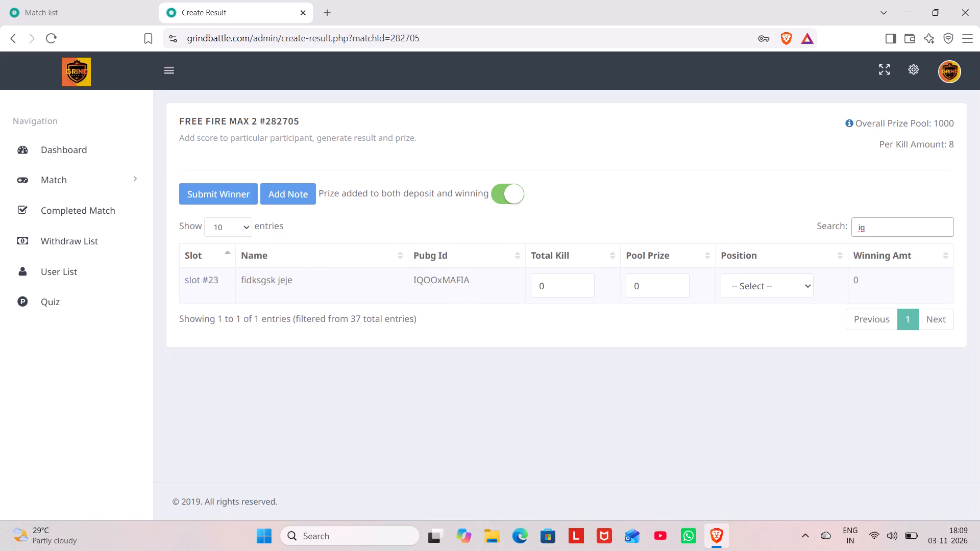
pyautogui.click(562, 285)
pyautogui.press('4')
pyautogui.press('Tab')
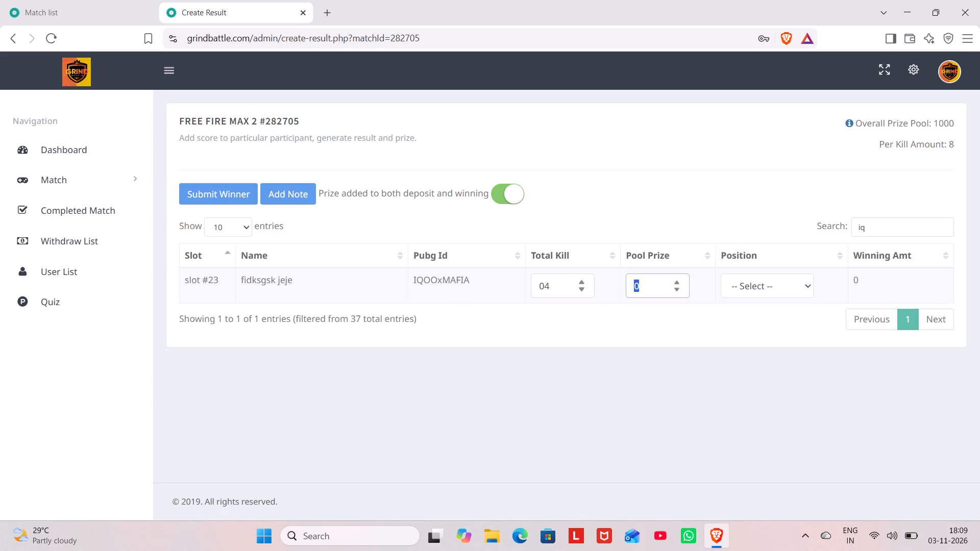
# Search the participants for "raf" and set the total kill of RAFTAR LIVE in slot #1 to 2.
pyautogui.click(876, 230)
pyautogui.press('BackSpace')
pyautogui.press('BackSpace')
pyautogui.press('BackSpace')
pyautogui.press('BackSpace')
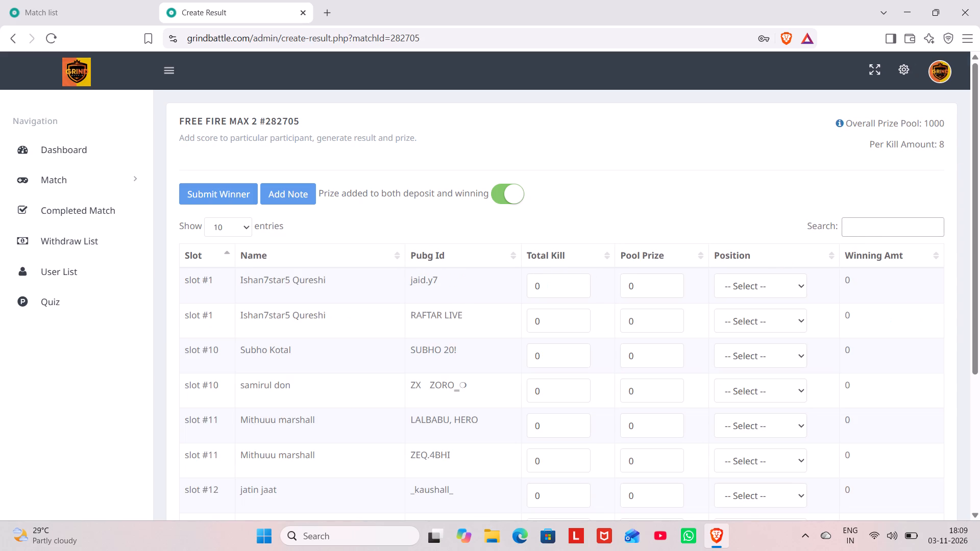
pyautogui.write('raf')
pyautogui.click(559, 290)
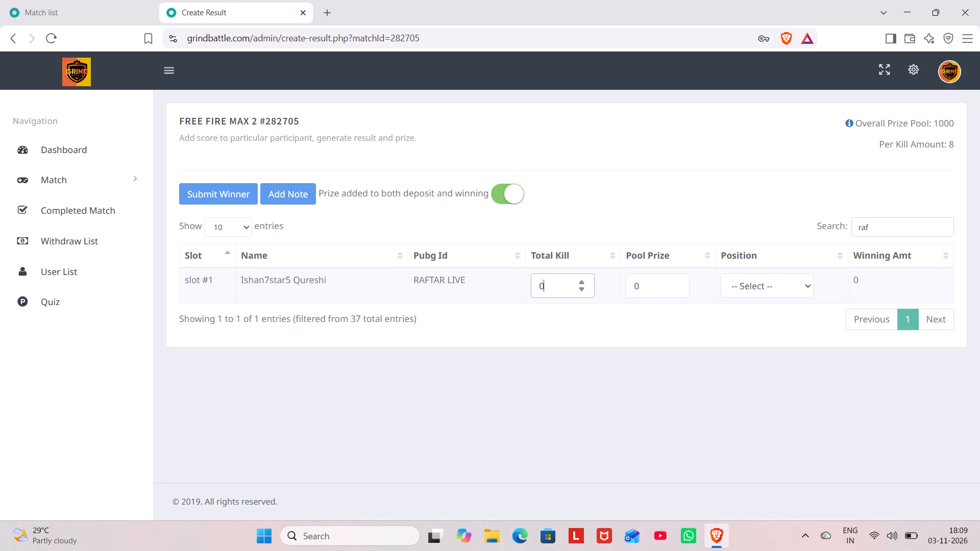
pyautogui.press('2')
pyautogui.press('Tab')
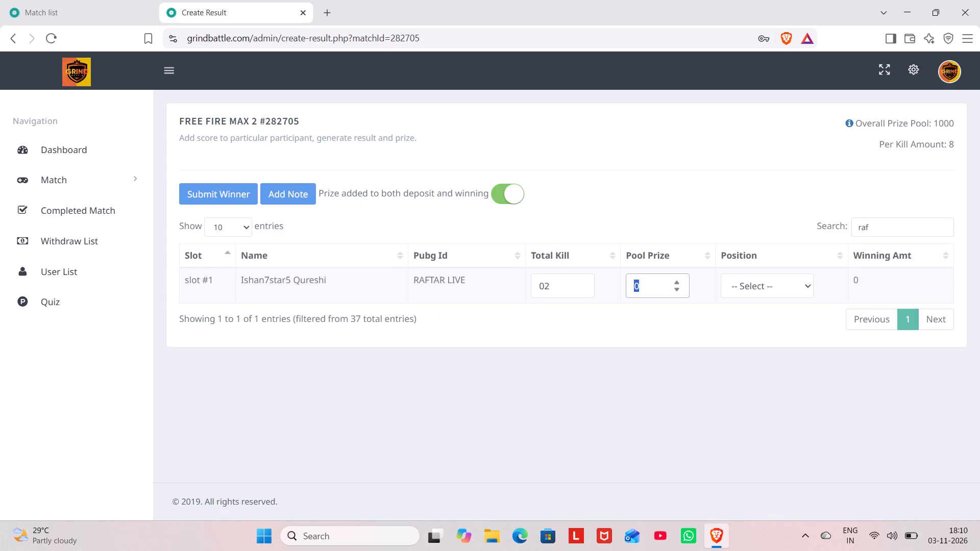
pyautogui.click(877, 229)
pyautogui.press('BackSpace')
pyautogui.press('BackSpace')
pyautogui.press('BackSpace')
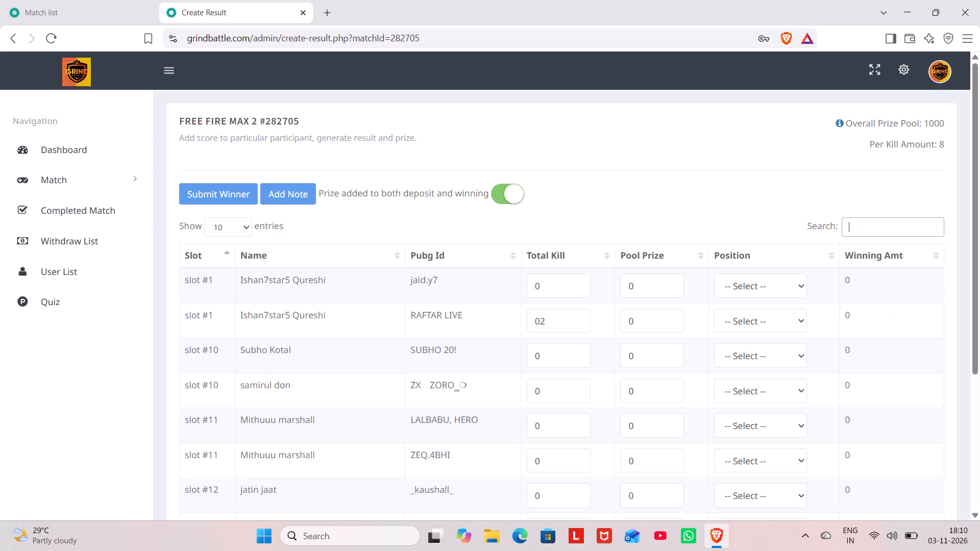
pyautogui.write('la')
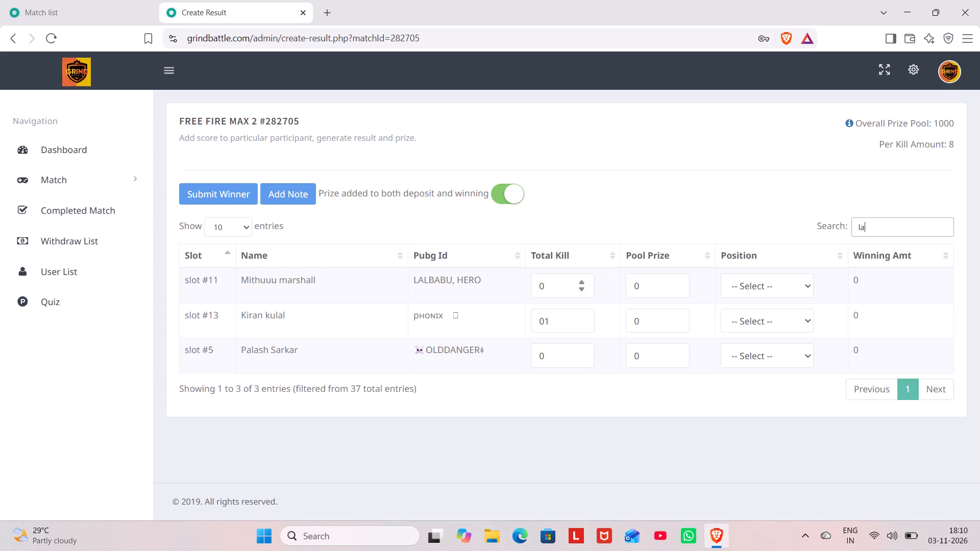
pyautogui.click(562, 295)
pyautogui.press('1')
pyautogui.press('Tab')
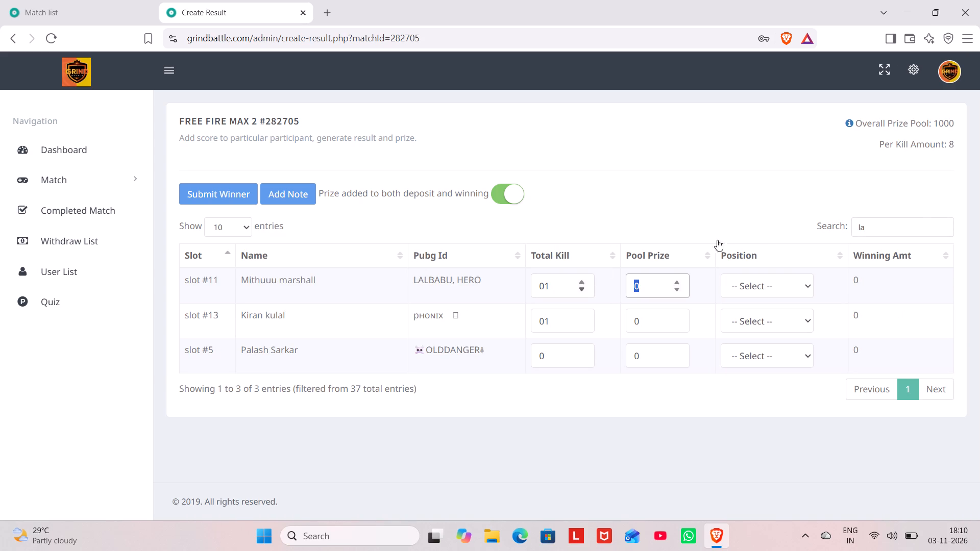
pyautogui.click(905, 228)
pyautogui.press('BackSpace')
pyautogui.press('BackSpace')
pyautogui.press('BackSpace')
pyautogui.press('BackSpace')
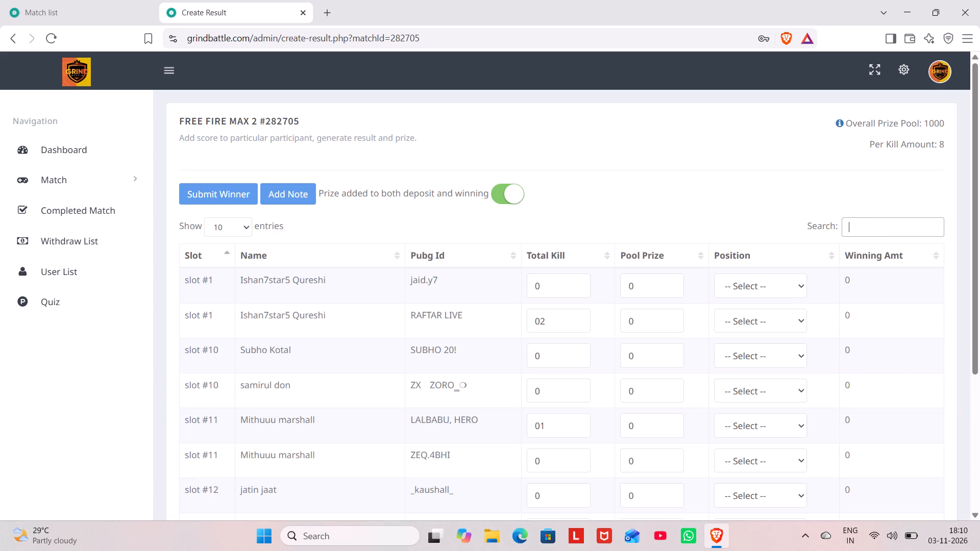
pyautogui.press('e')
pyautogui.press('q')
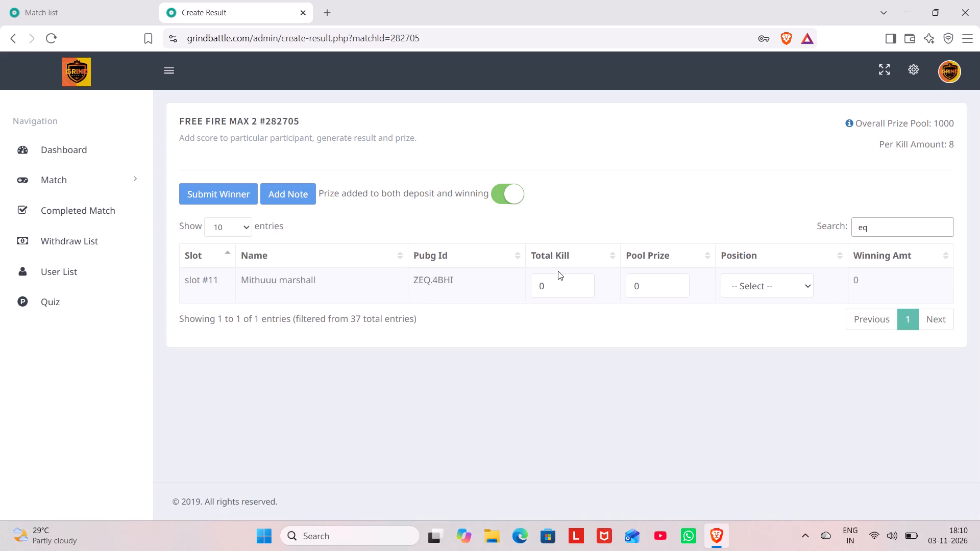
pyautogui.click(559, 286)
pyautogui.press('1')
pyautogui.press('Tab')
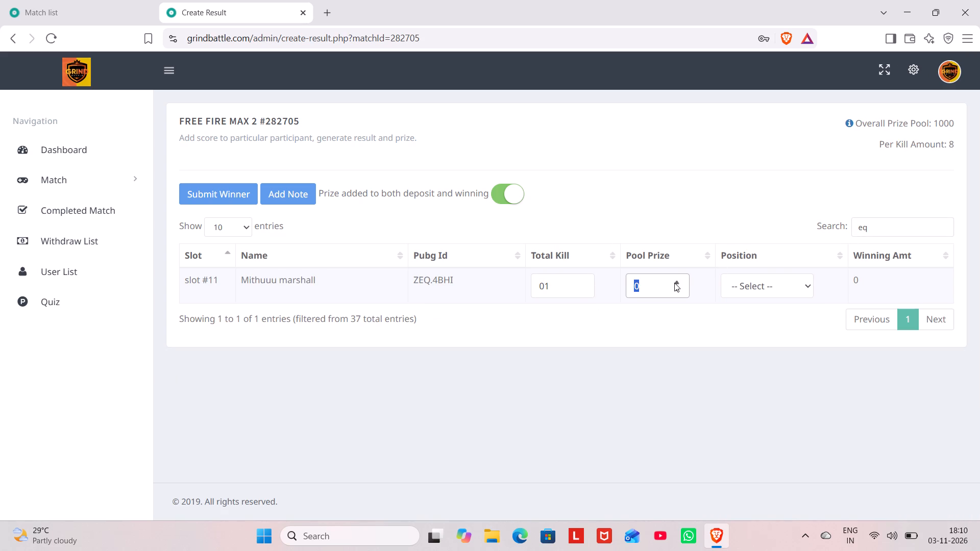
# Search the participants for "bha" and set the total kill of Bhanu!! in slot #15 to 4.
pyautogui.click(916, 220)
pyautogui.press('BackSpace')
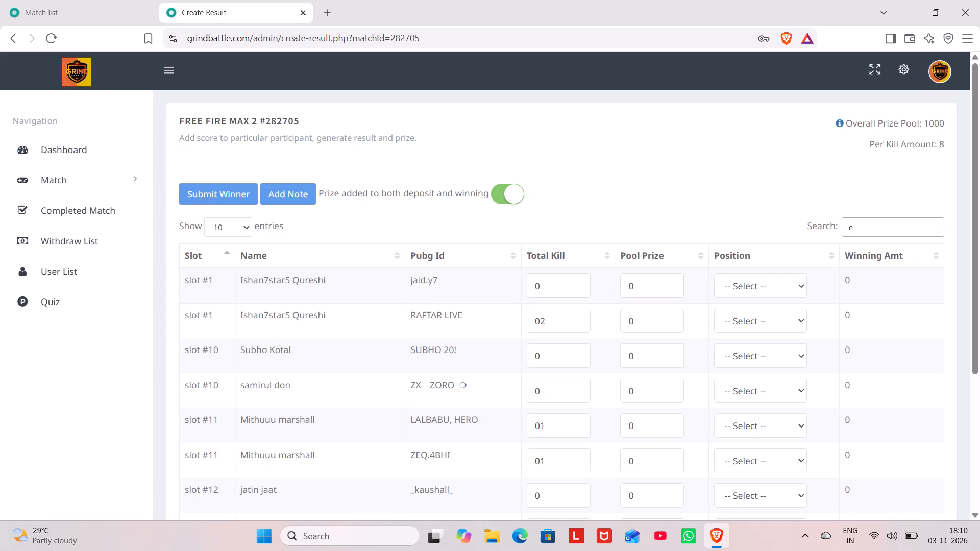
pyautogui.press('BackSpace')
pyautogui.press('BackSpace')
pyautogui.press('BackSpace')
pyautogui.press('BackSpace')
pyautogui.write('bha')
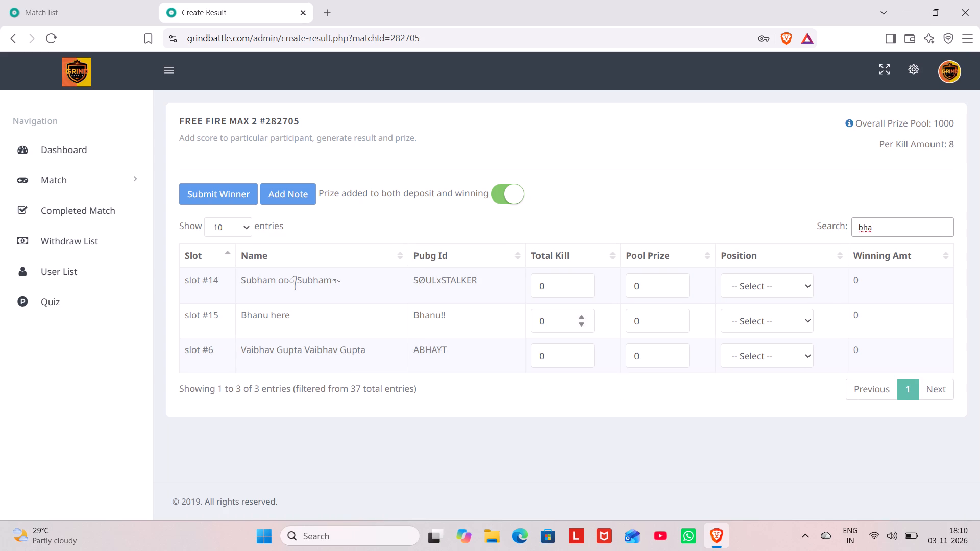
pyautogui.click(559, 329)
pyautogui.press('4')
pyautogui.press('Tab')
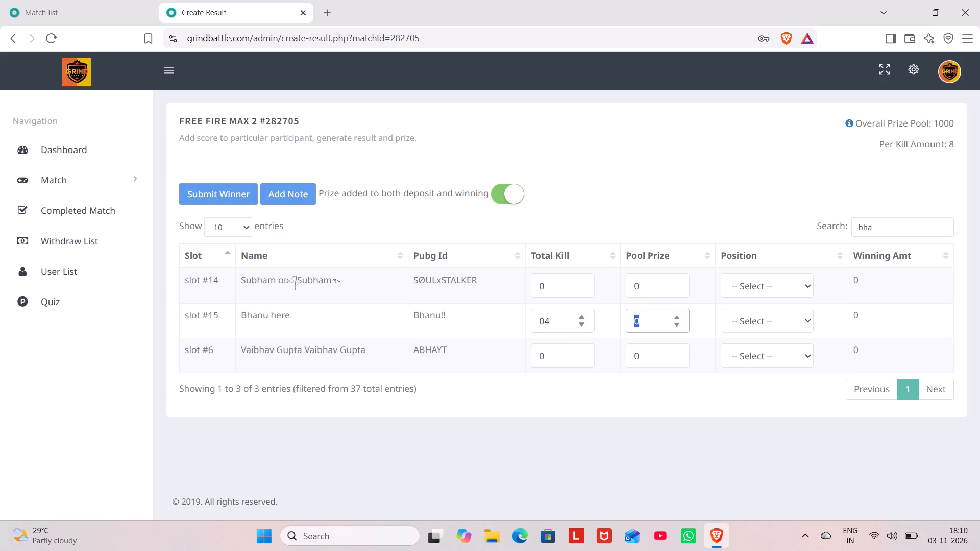
# Search the participants for "gy" and set the total kill of EGYPT! in slot #6 to 5.
pyautogui.click(873, 229)
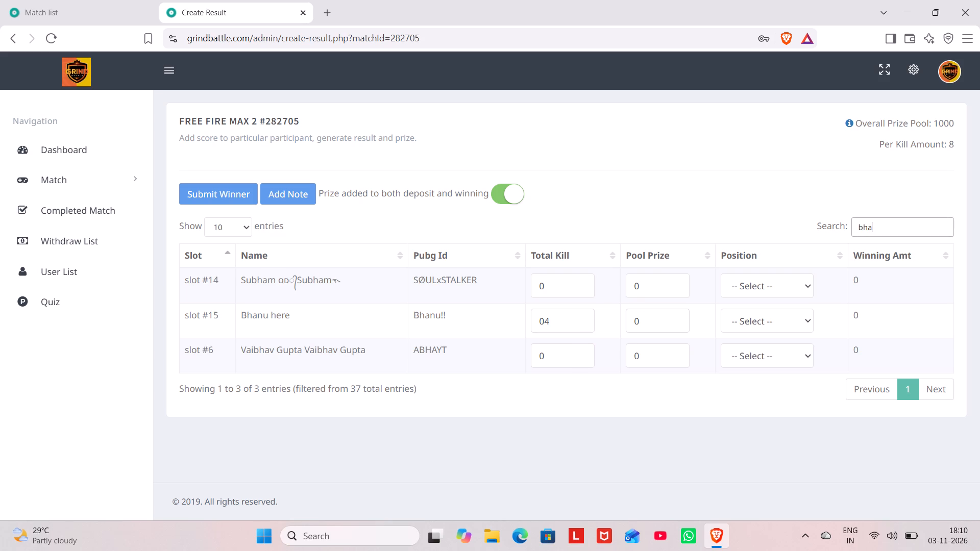
pyautogui.press('BackSpace')
pyautogui.press('BackSpace')
pyautogui.press('BackSpace')
pyautogui.press('BackSpace')
pyautogui.press('BackSpace')
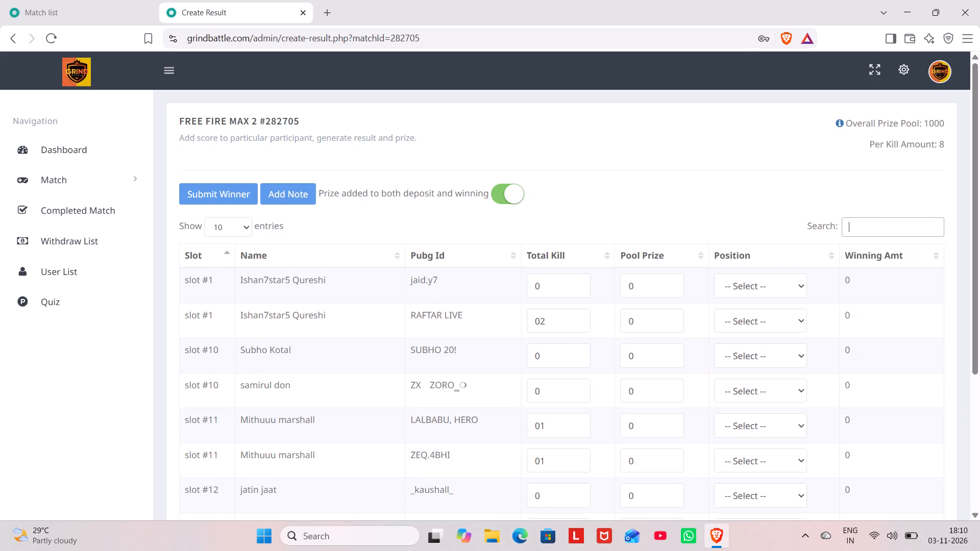
pyautogui.write('gy')
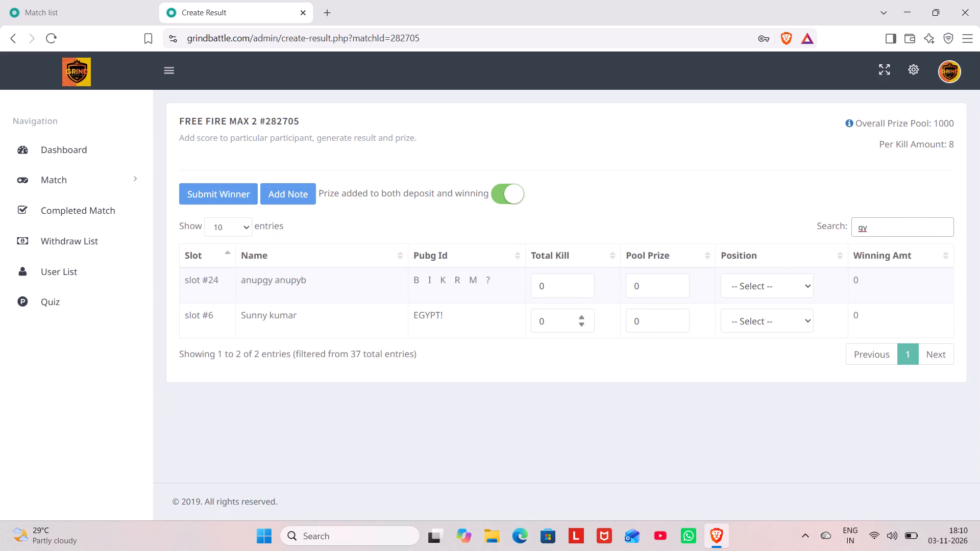
pyautogui.click(561, 317)
pyautogui.press('5')
pyautogui.press('Tab')
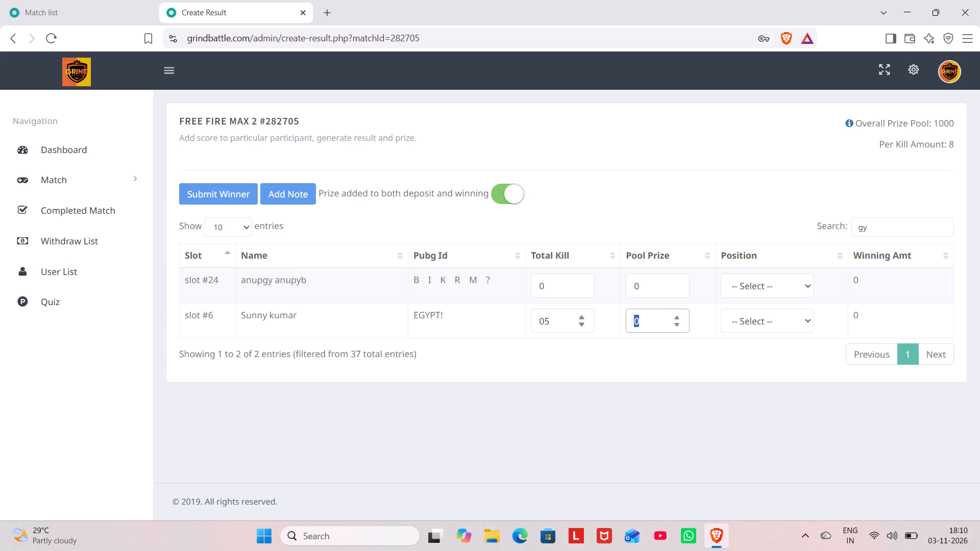
# Clear the "gy" participant search to look up another player.
pyautogui.click(878, 220)
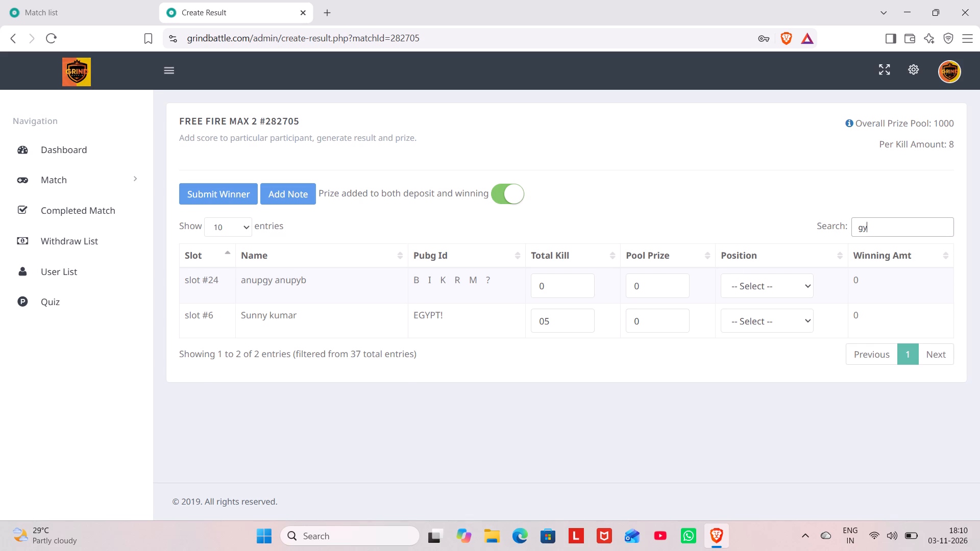
pyautogui.press('BackSpace')
pyautogui.press('BackSpace')
pyautogui.press('BackSpace')
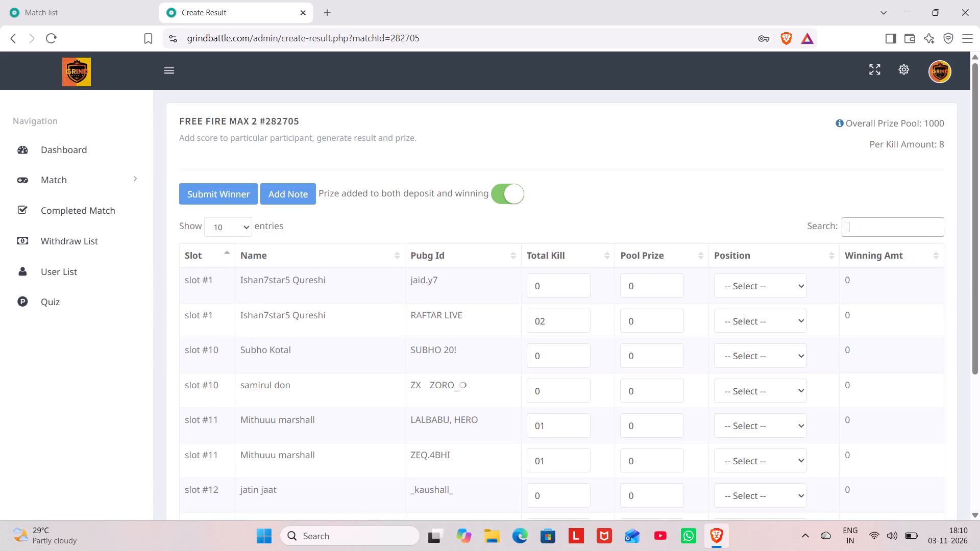
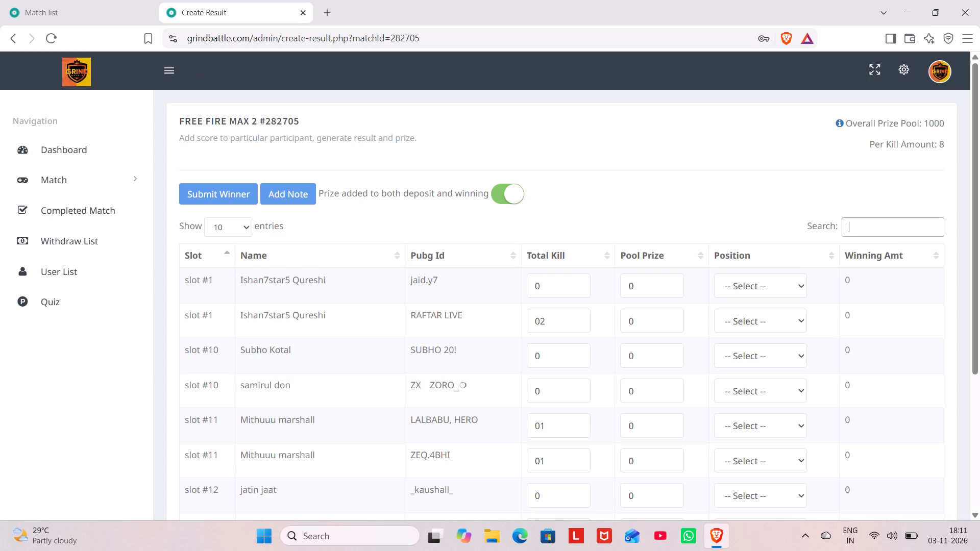
# Find match 282481 in the match list and mark it as finished.
pyautogui.click(74, 0)
pyautogui.click(285, 173)
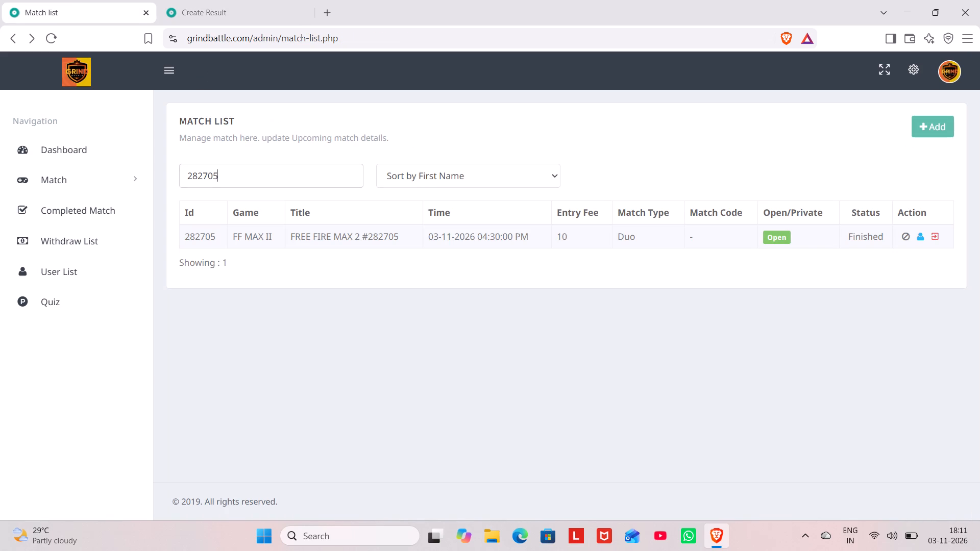
pyautogui.press('BackSpace')
pyautogui.press('BackSpace')
pyautogui.press('BackSpace')
pyautogui.write('481')
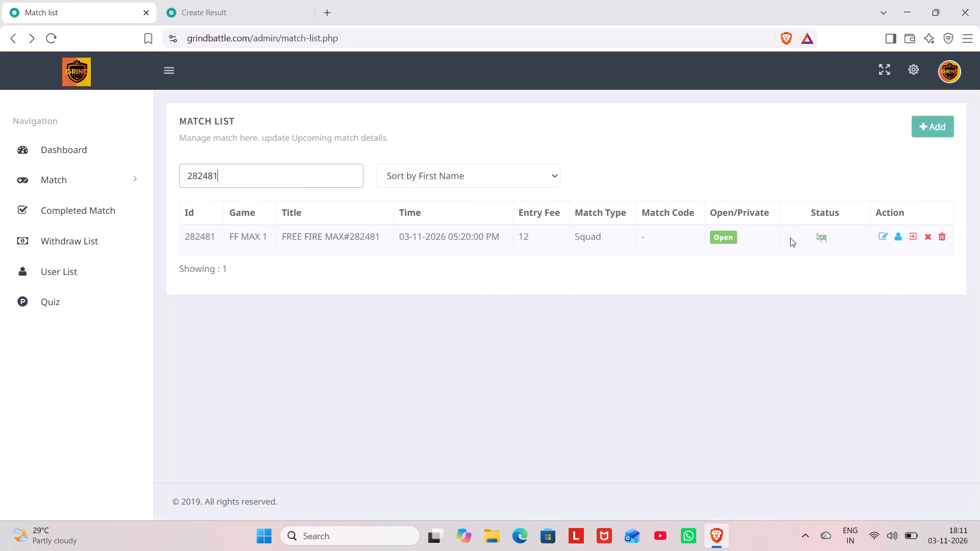
pyautogui.click(813, 238)
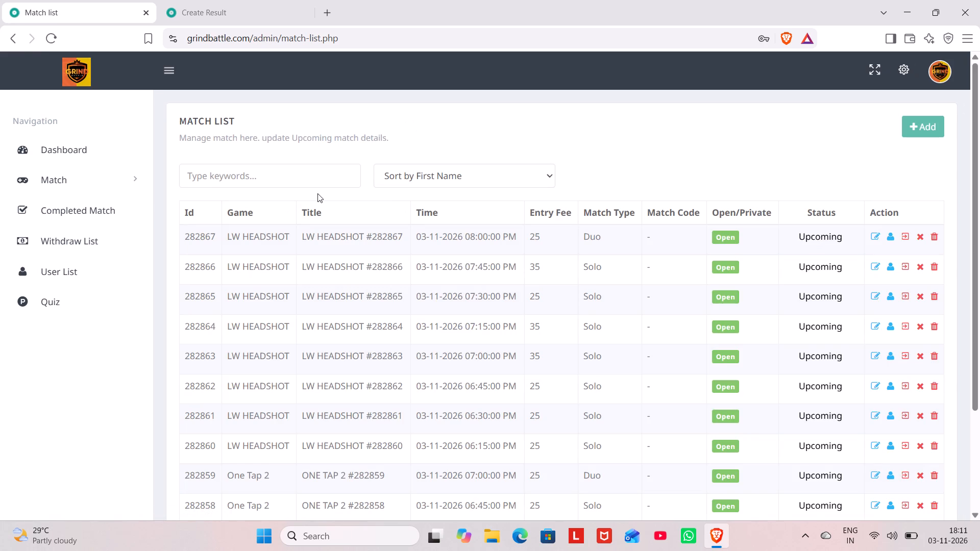
pyautogui.click(328, 181)
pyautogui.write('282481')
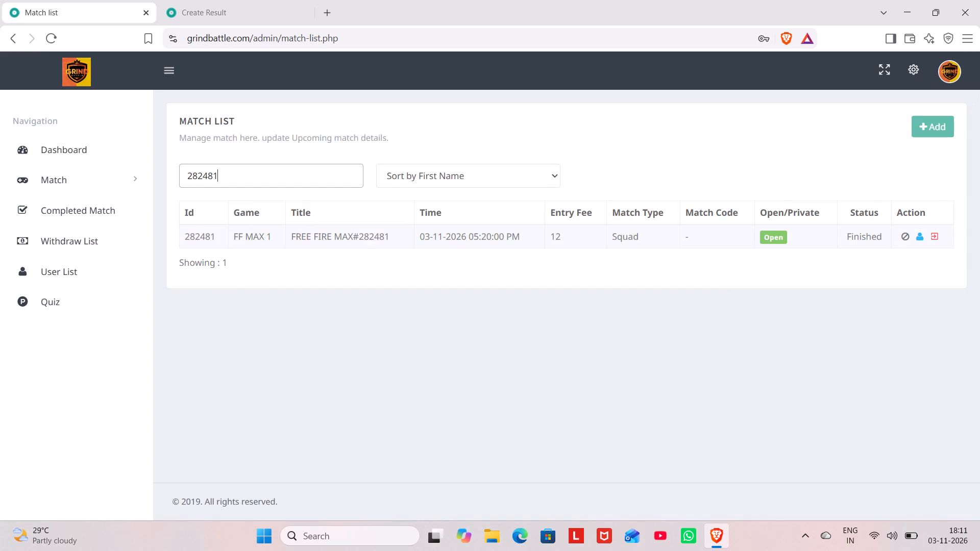
pyautogui.click(936, 236)
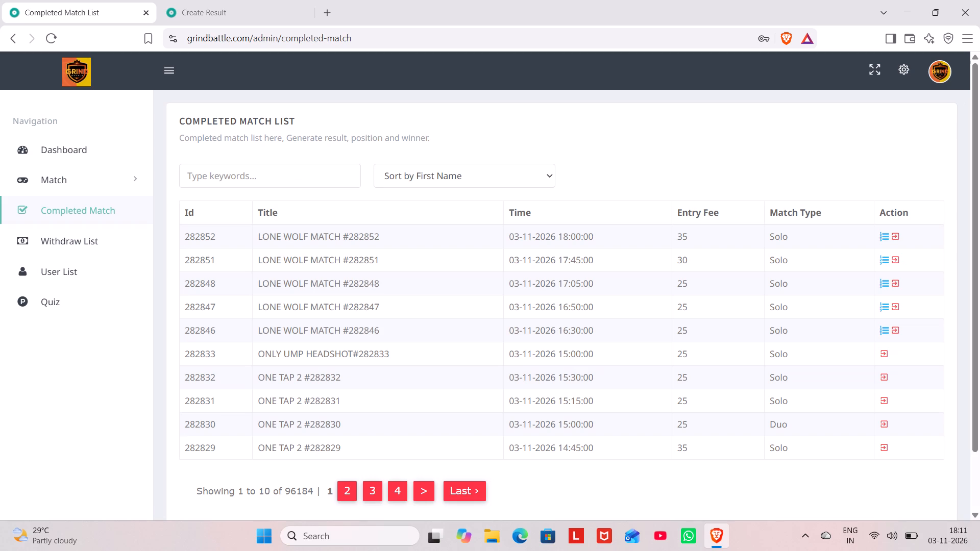
pyautogui.click(289, 168)
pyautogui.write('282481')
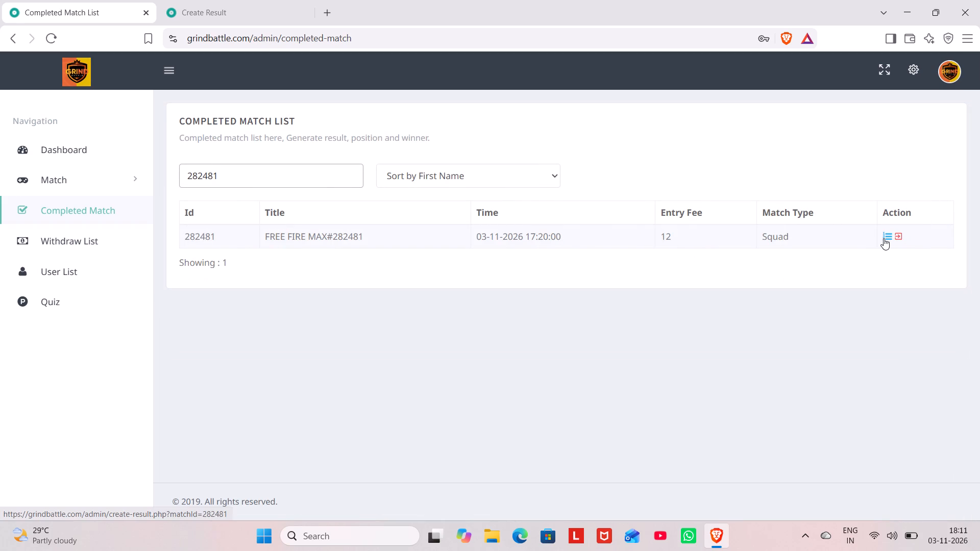
pyautogui.click(884, 238)
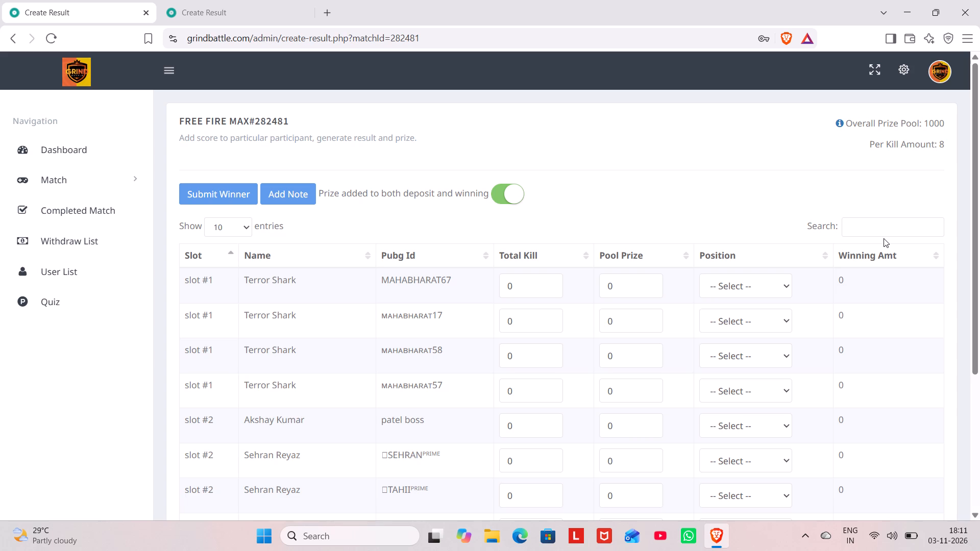
# Give TAHII PRIME in slot #2 a total kill of 3, a pool prize of 20 and the position Winner.
pyautogui.scroll(-2, 467, 389)
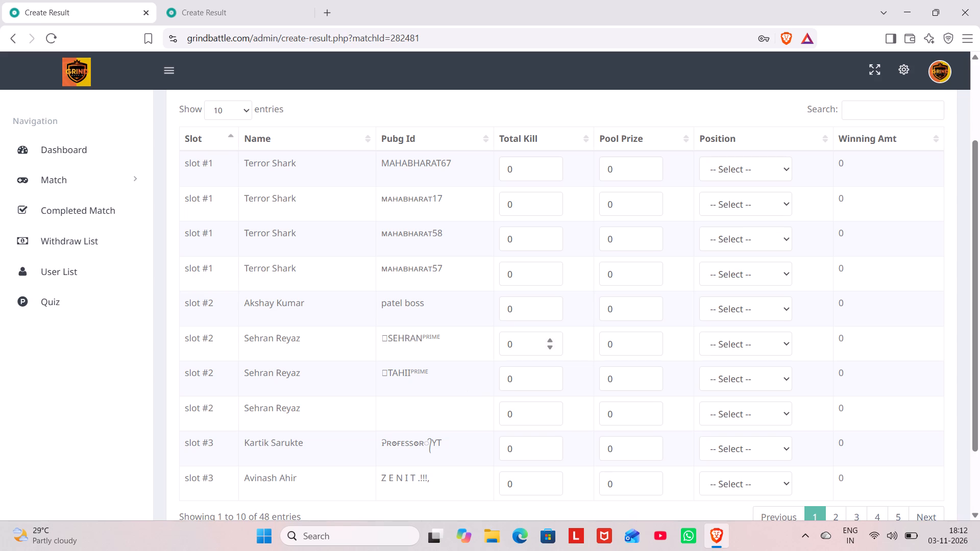
pyautogui.click(519, 380)
pyautogui.press('3')
pyautogui.press('Tab')
pyautogui.write('20')
pyautogui.press('Tab')
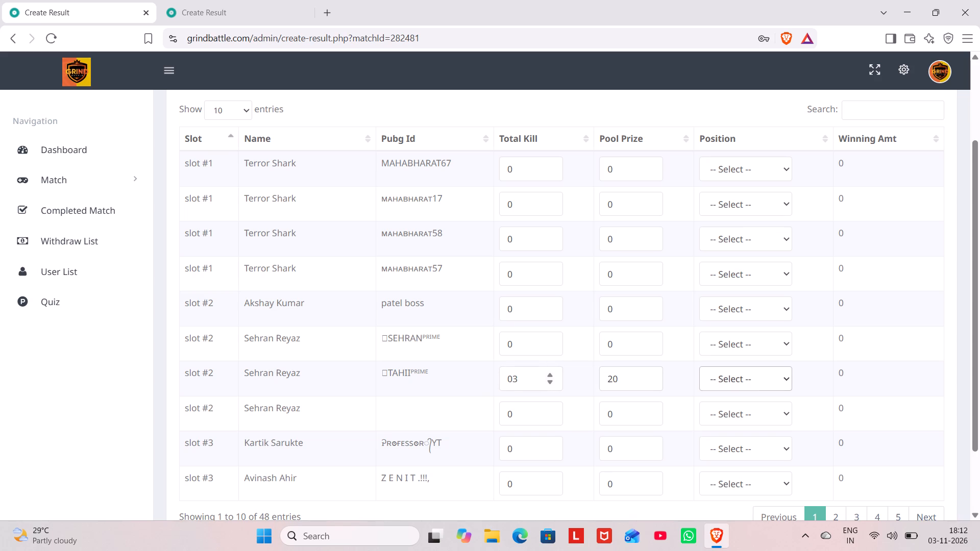
pyautogui.press('Down')
pyautogui.press('Tab')
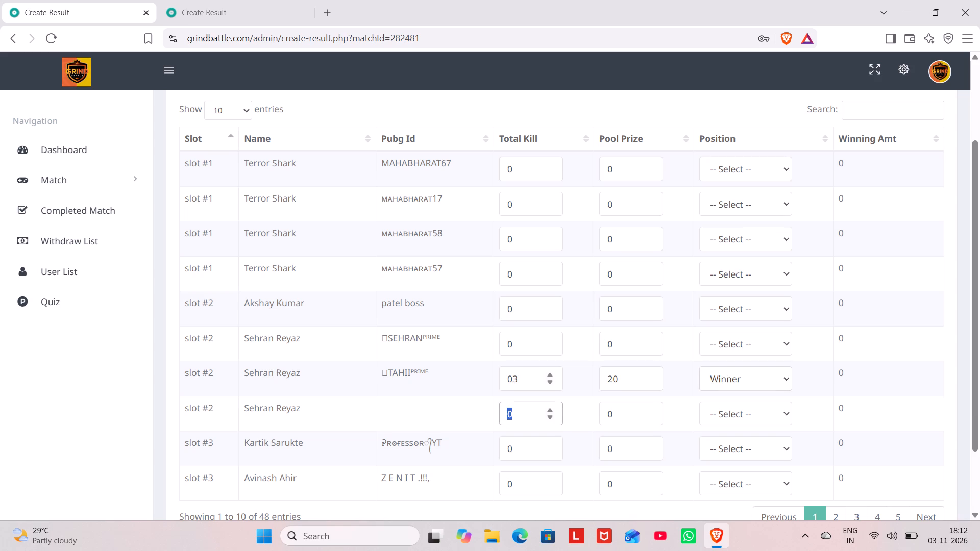
# Give the slot #2 participant with the blank Pubg Id 4 kills, a pool prize of 20 and the position Winner.
pyautogui.write('04')
pyautogui.press('Tab')
pyautogui.write('20')
pyautogui.press('Tab')
pyautogui.press('Down')
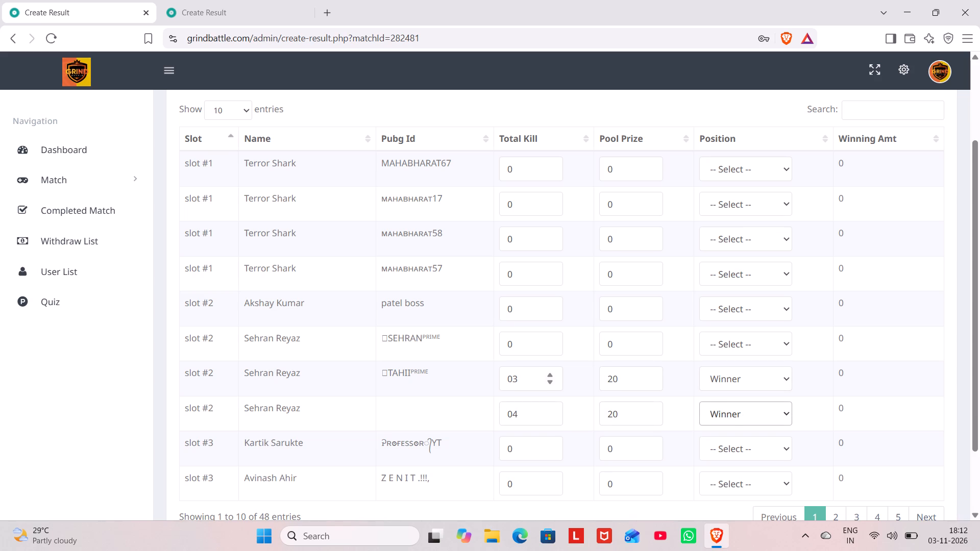
pyautogui.press('Tab')
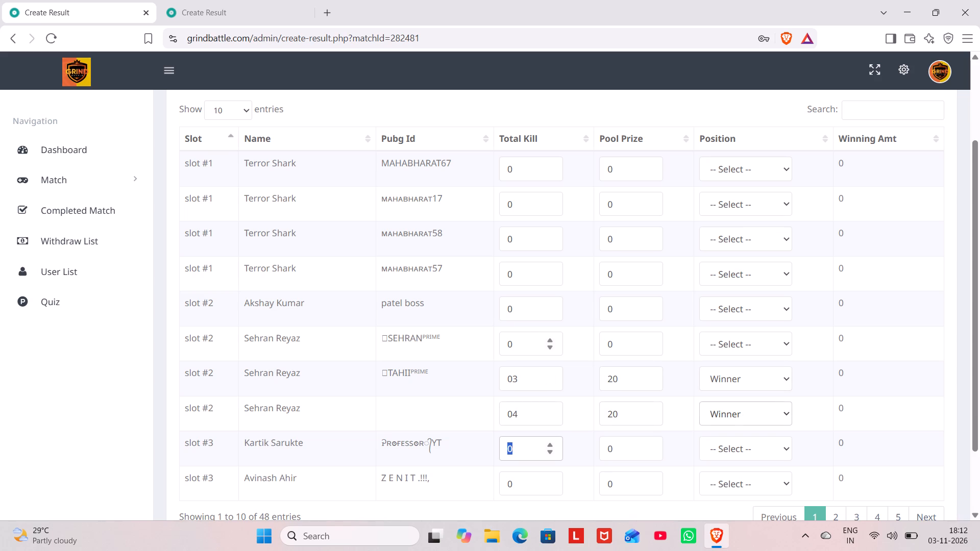
# Give SEHRAN PRIME in slot #2 a pool prize of 20 and the position Winner.
pyautogui.click(622, 344)
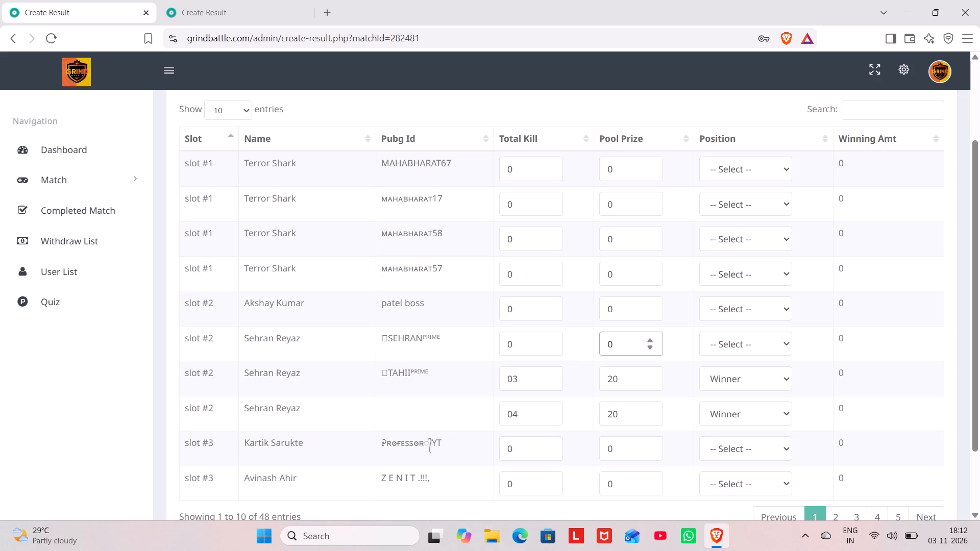
pyautogui.press('BackSpace')
pyautogui.write('20')
pyautogui.press('Tab')
pyautogui.press('Down')
pyautogui.press('Tab')
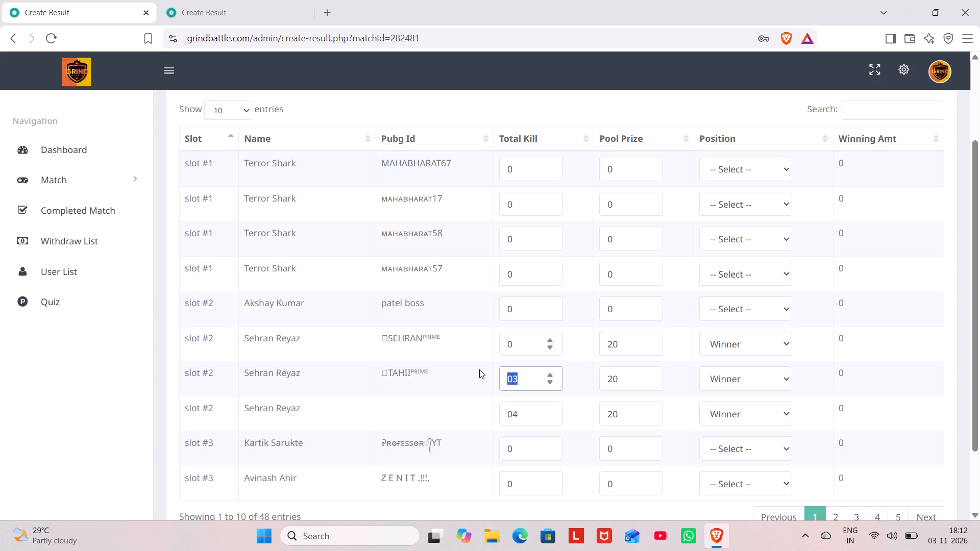
pyautogui.click(442, 373)
# Set the participant table to show 50 entries per page.
pyautogui.scroll(-1, 472, 374)
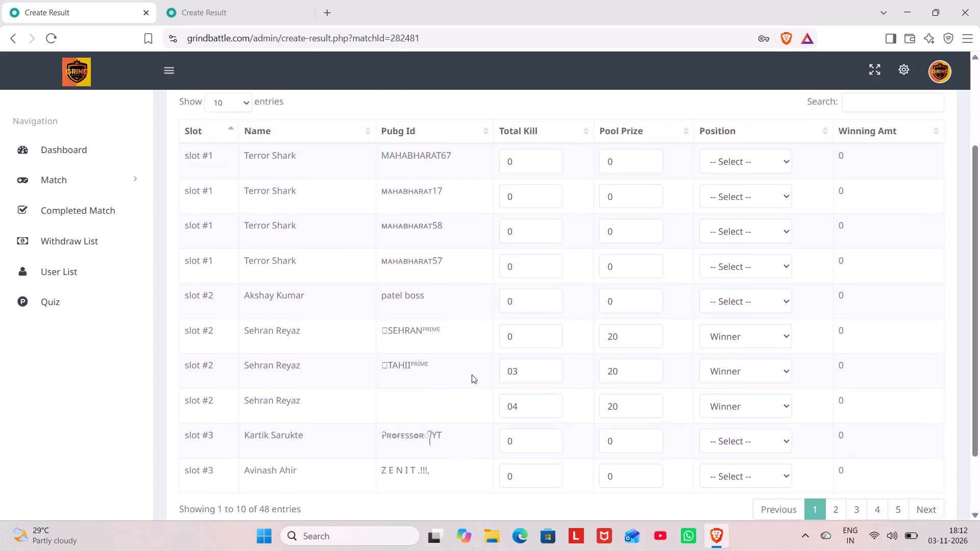
pyautogui.scroll(1, 472, 374)
pyautogui.click(233, 226)
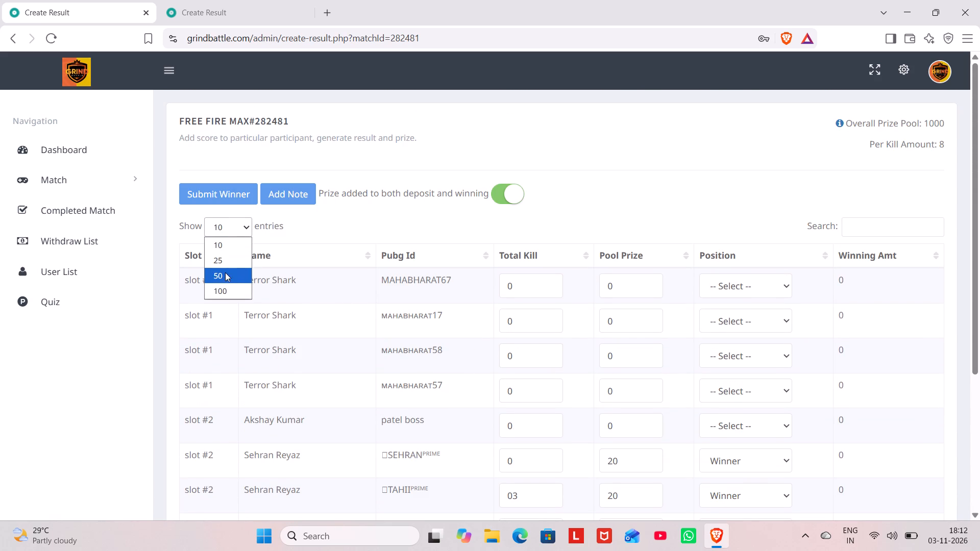
pyautogui.click(225, 277)
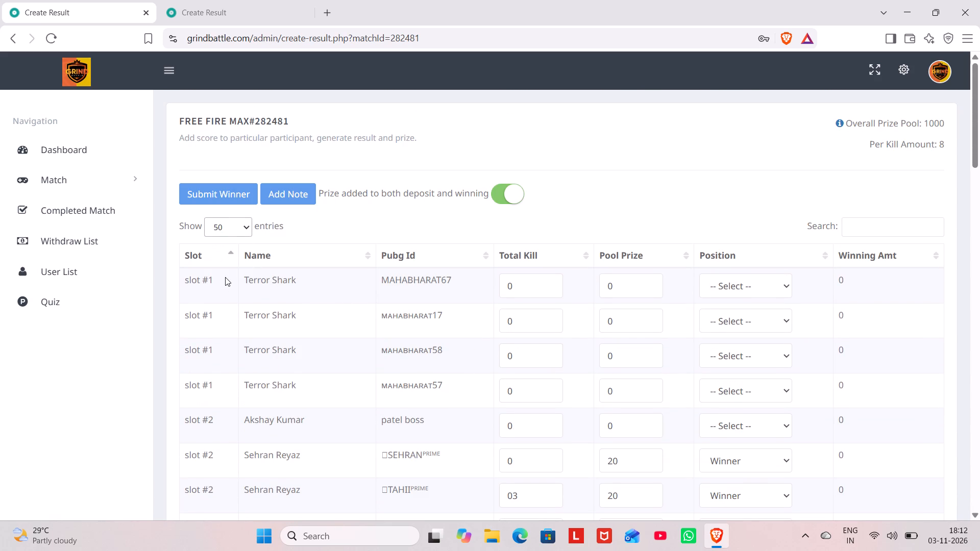
# Give INM ITACHI in slot #12 a total kill of 5, a pool prize of 20 and the position Winner.
pyautogui.scroll(-3, 363, 375)
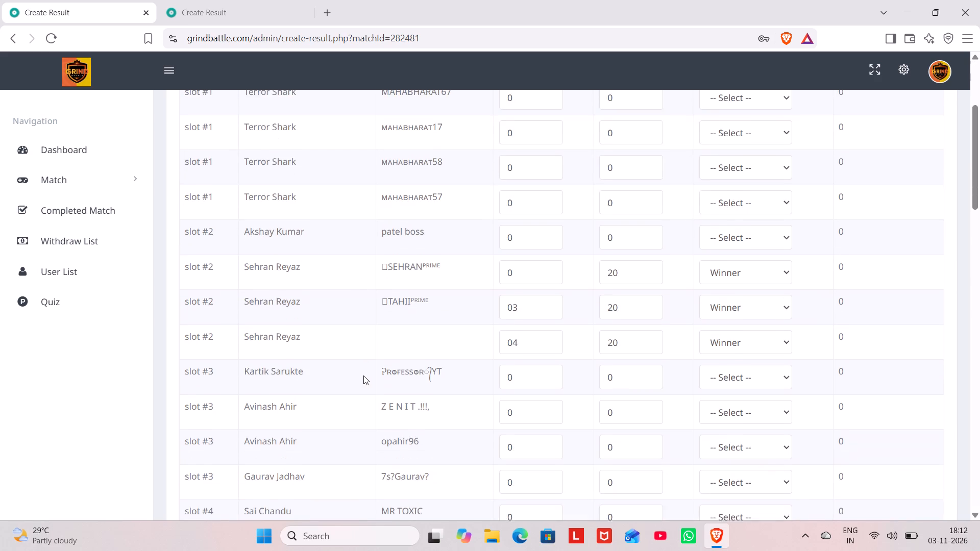
pyautogui.scroll(-2, 363, 375)
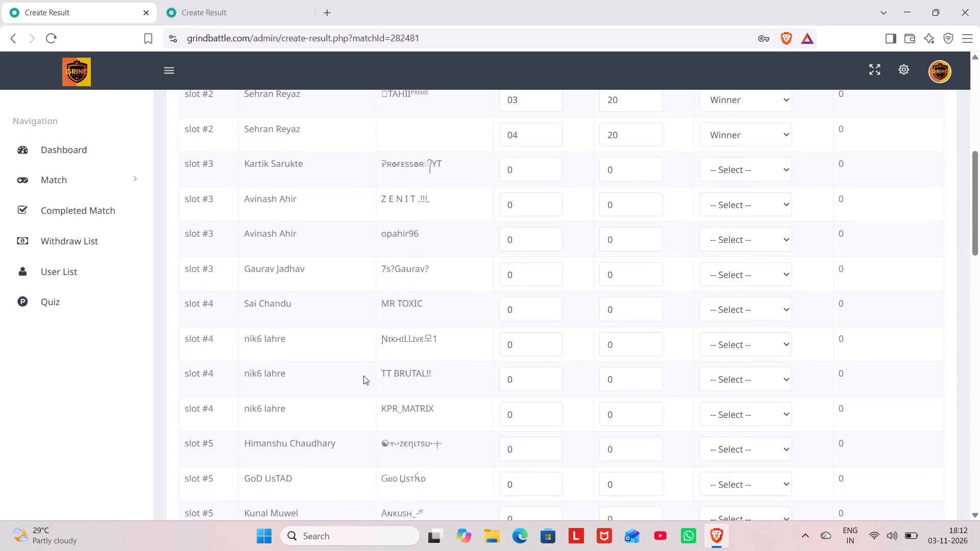
pyautogui.scroll(-4, 450, 408)
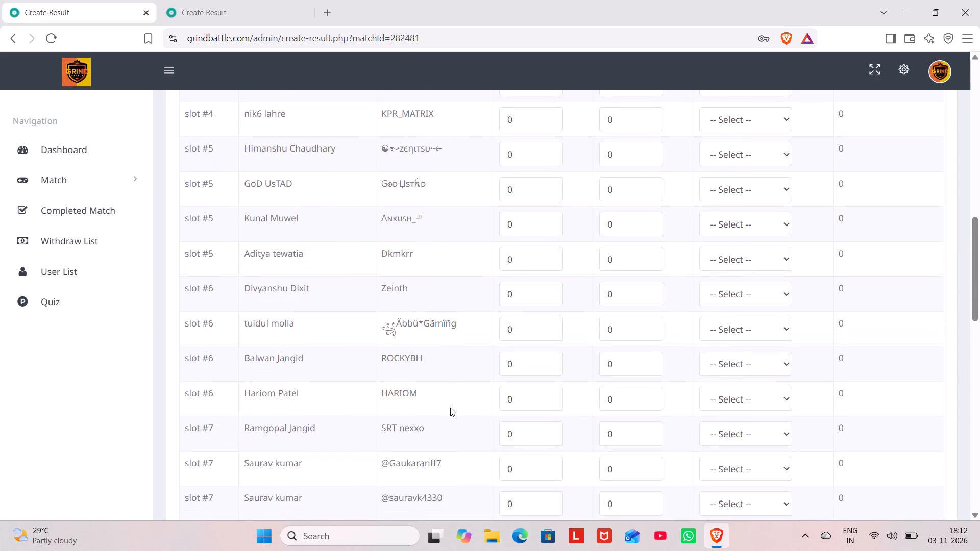
pyautogui.scroll(-8, 450, 408)
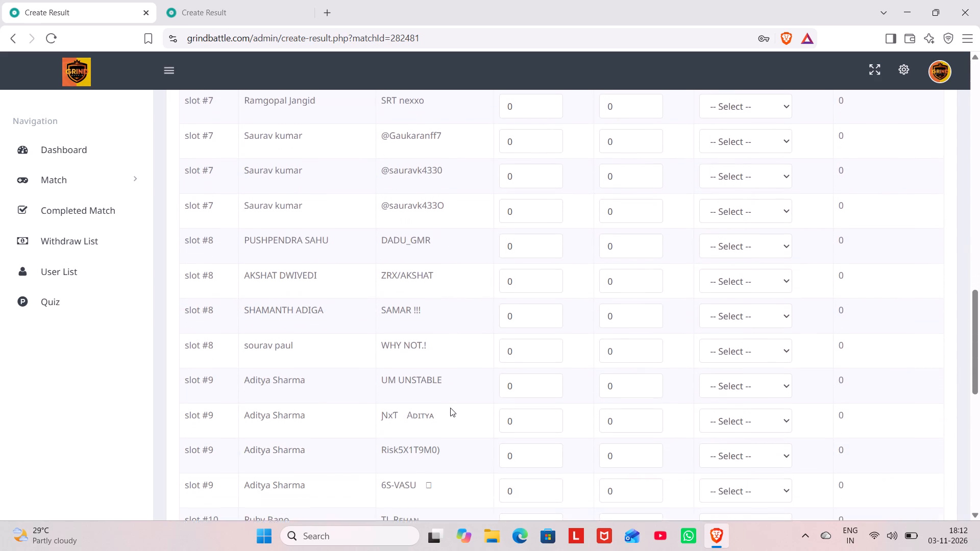
pyautogui.scroll(-5, 450, 408)
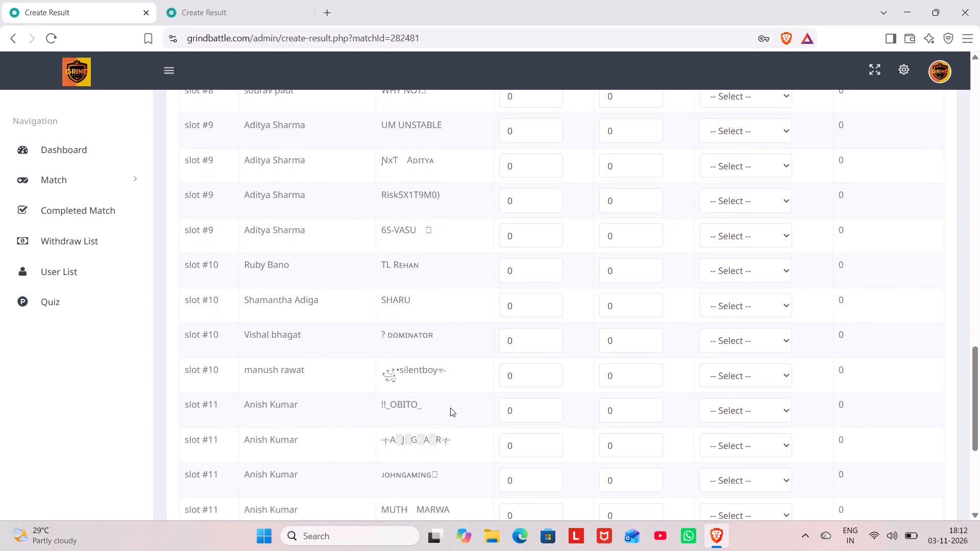
pyautogui.scroll(-3, 450, 408)
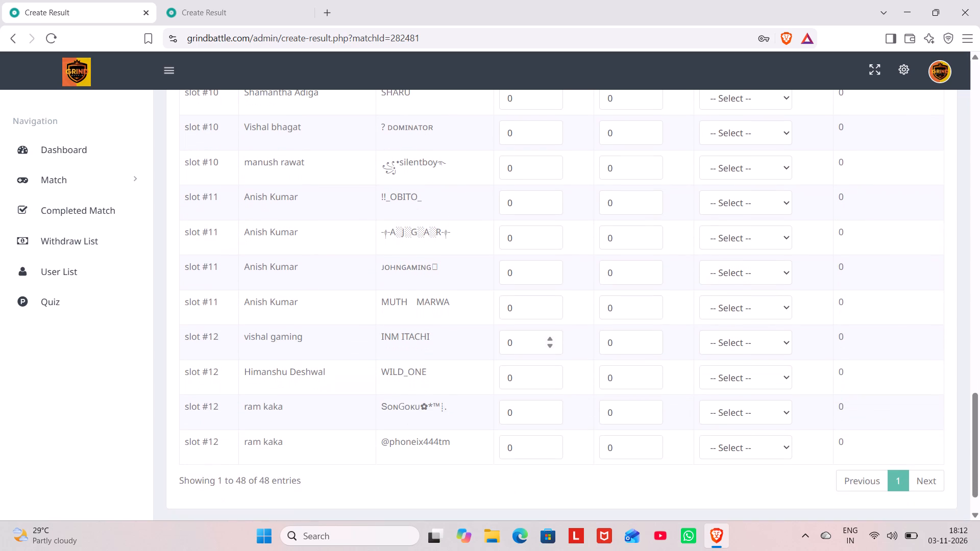
pyautogui.click(522, 340)
pyautogui.press('5')
pyautogui.press('Tab')
pyautogui.write('20')
pyautogui.press('Tab')
pyautogui.press('Down')
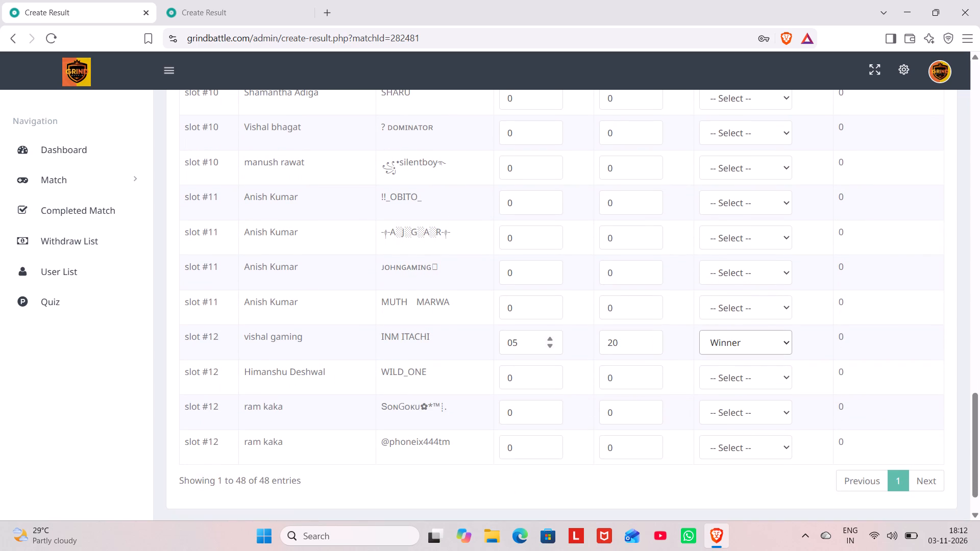
pyautogui.press('Tab')
pyautogui.click(442, 335)
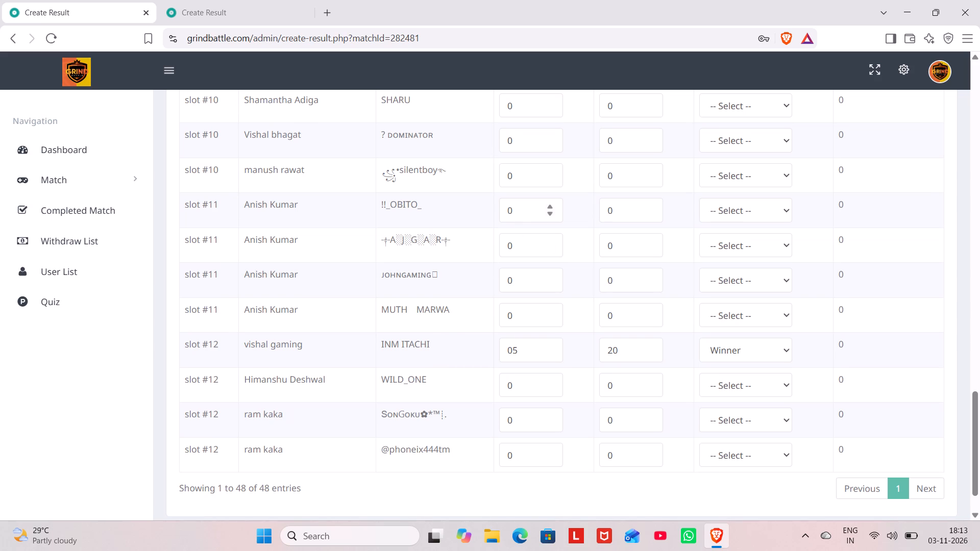
pyautogui.click(621, 211)
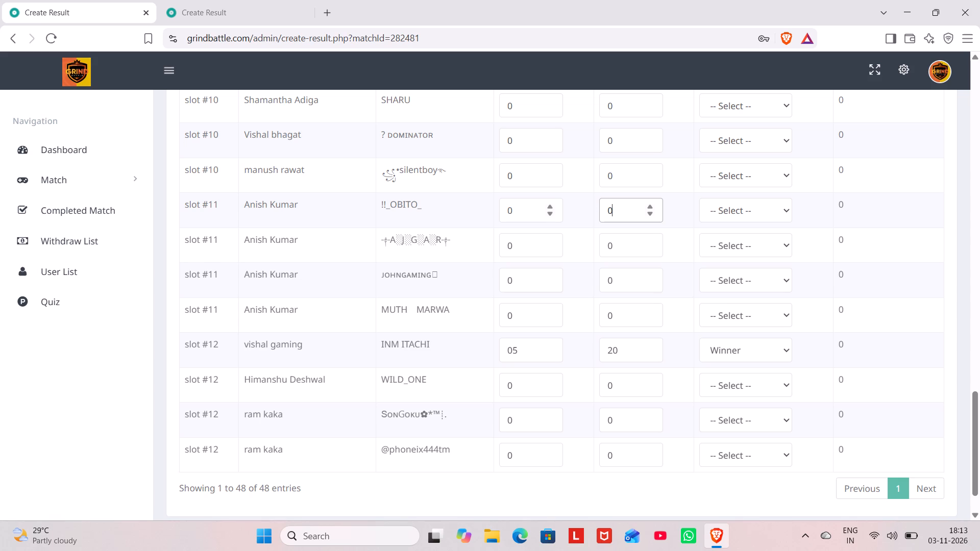
pyautogui.click(533, 211)
pyautogui.press('2')
pyautogui.press('Tab')
pyautogui.press('5')
pyautogui.press('Tab')
pyautogui.press('Down')
pyautogui.press('Down')
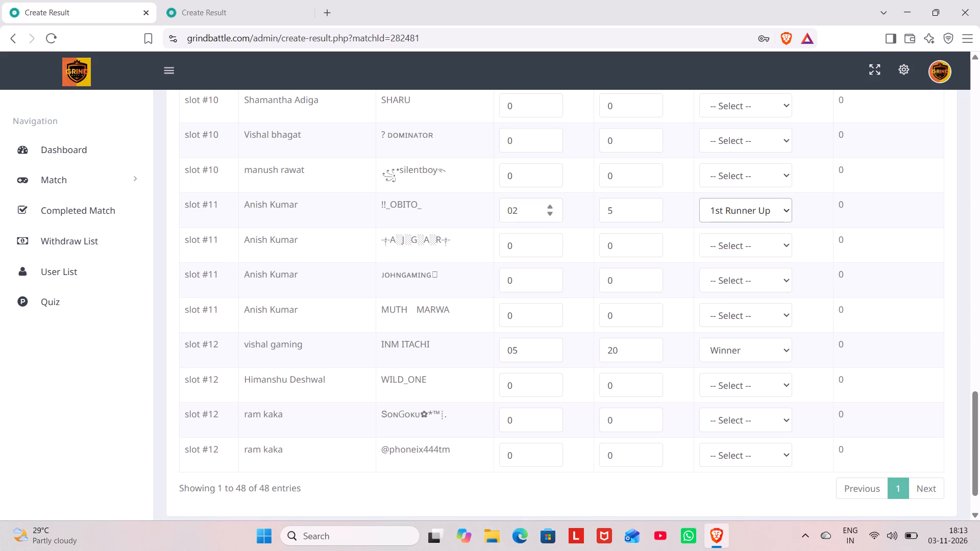
# Give AJGAR in slot #11 a total kill of 1, a pool prize of 5 and the position 1st Runner Up.
pyautogui.press('Tab')
pyautogui.write('01')
pyautogui.press('Tab')
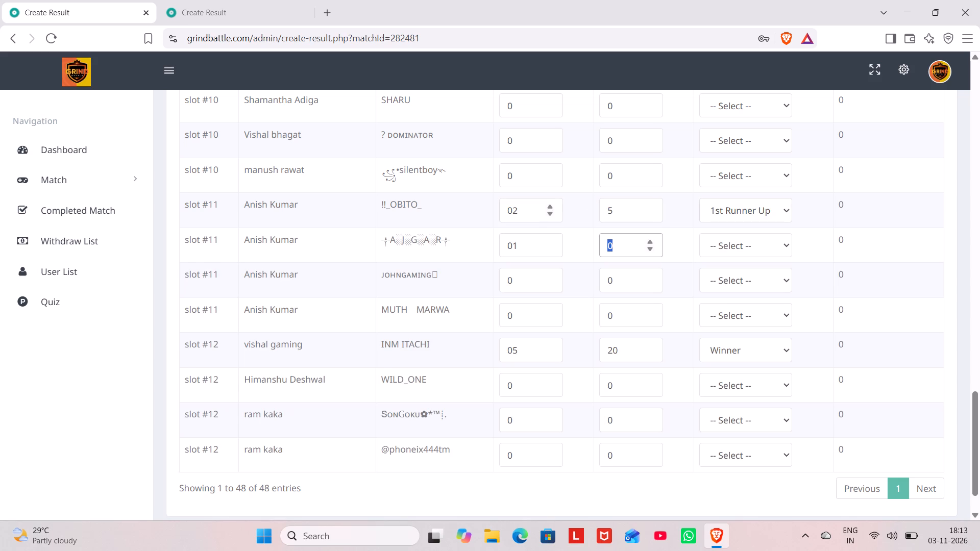
pyautogui.press('5')
pyautogui.press('Tab')
pyautogui.press('Down')
pyautogui.press('Down')
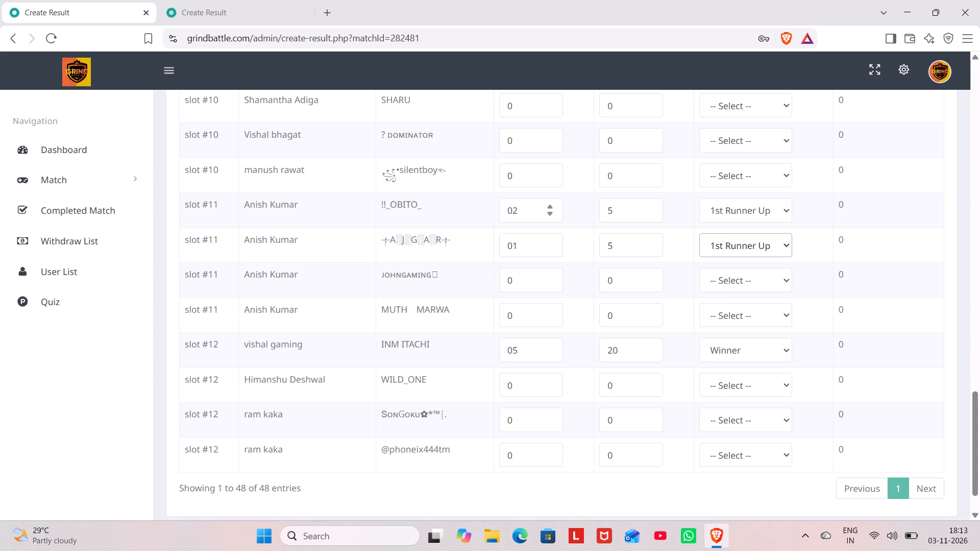
pyautogui.press('Tab')
pyautogui.press('Tab')
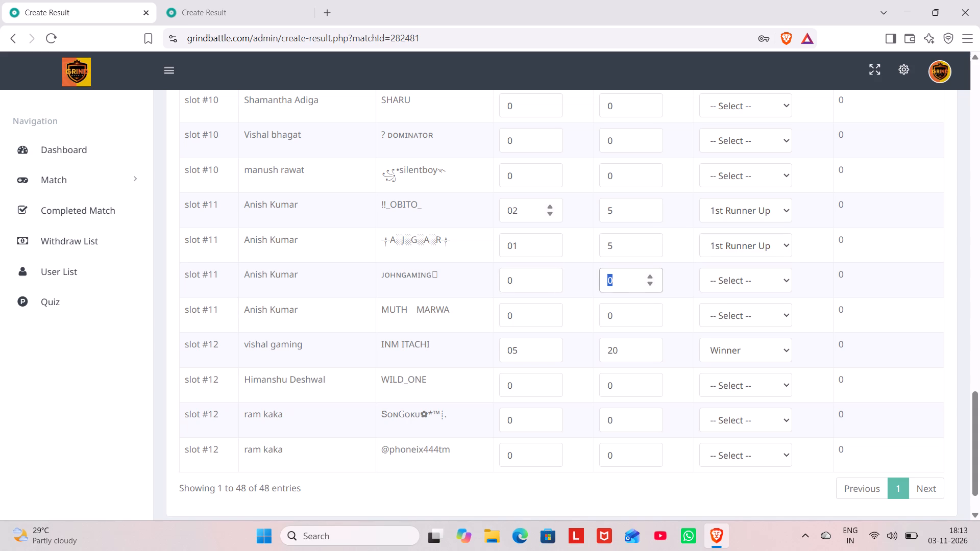
pyautogui.press('5')
pyautogui.press('Tab')
pyautogui.press('Down')
pyautogui.press('Down')
pyautogui.press('Tab')
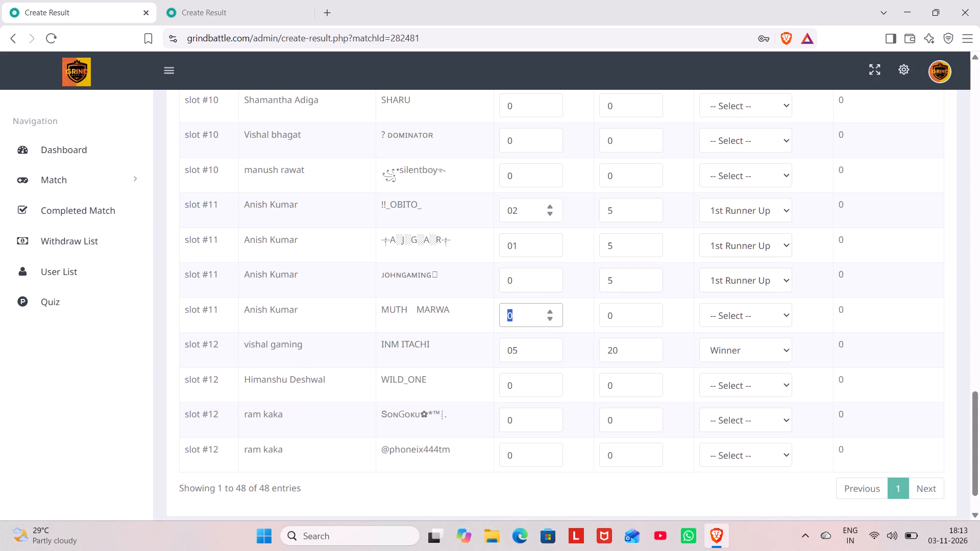
pyautogui.press('Tab')
pyautogui.press('5')
pyautogui.press('Tab')
pyautogui.press('Down')
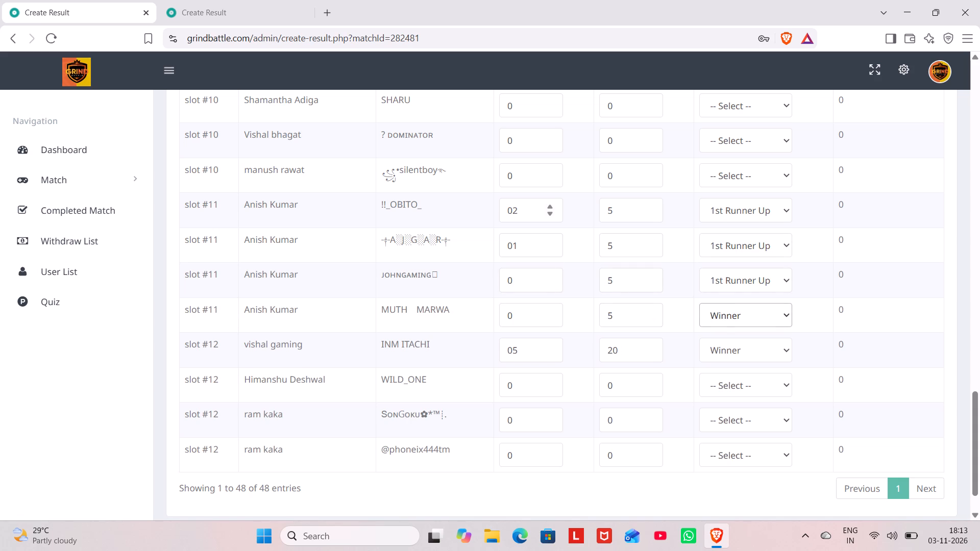
pyautogui.press('Down')
pyautogui.click(444, 284)
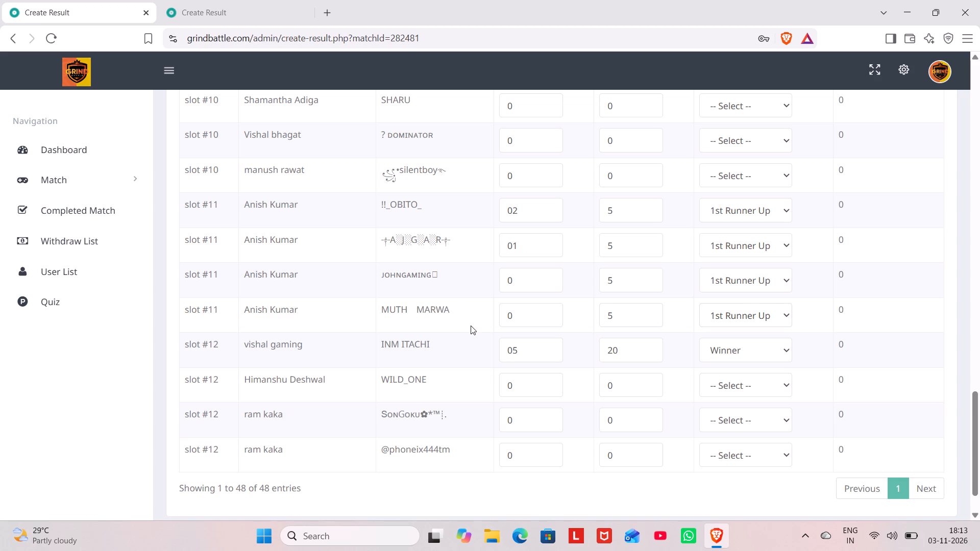
# Look through the participant table up to slot #1 and back to slot #12 to check the player IDs and filled-in rows.
pyautogui.scroll(7, 471, 325)
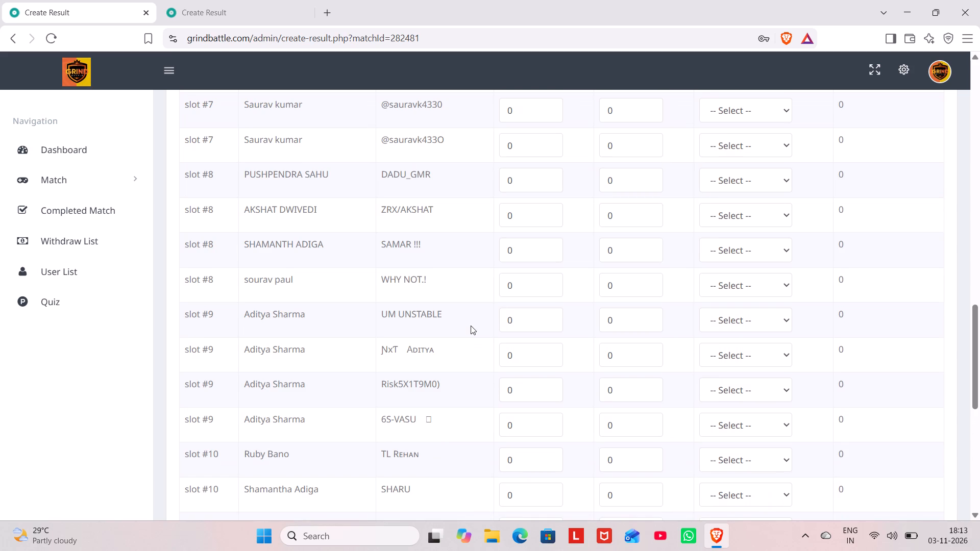
pyautogui.scroll(7, 471, 325)
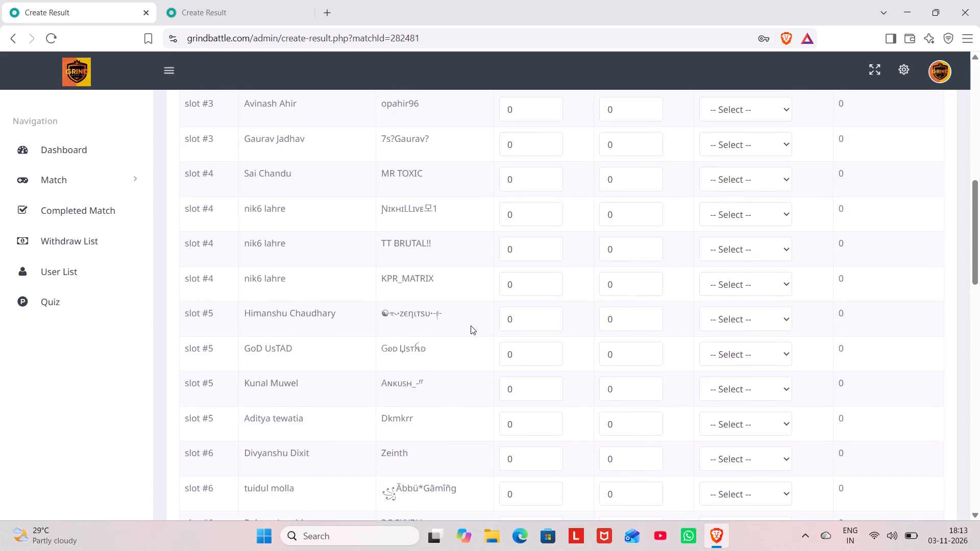
pyautogui.scroll(5, 471, 325)
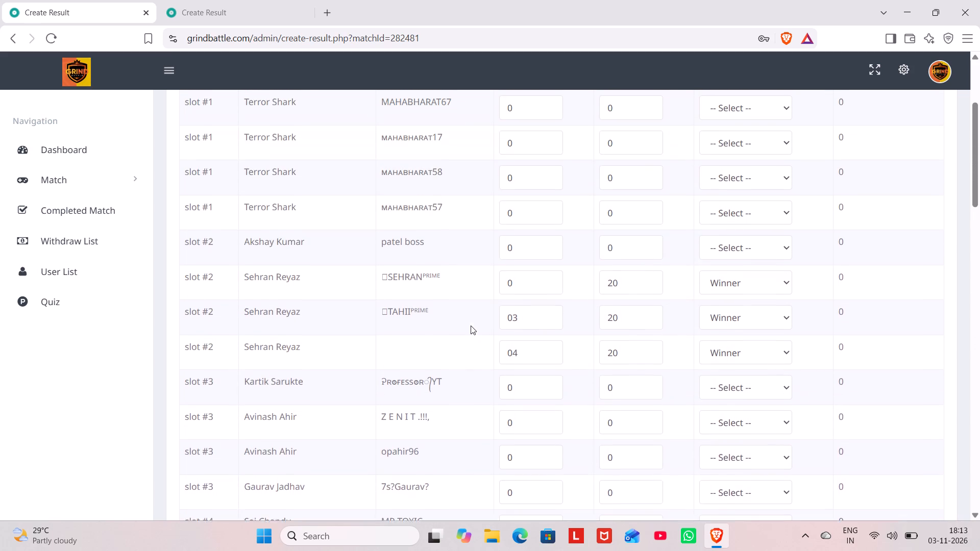
pyautogui.scroll(3, 471, 325)
pyautogui.scroll(-2, 471, 325)
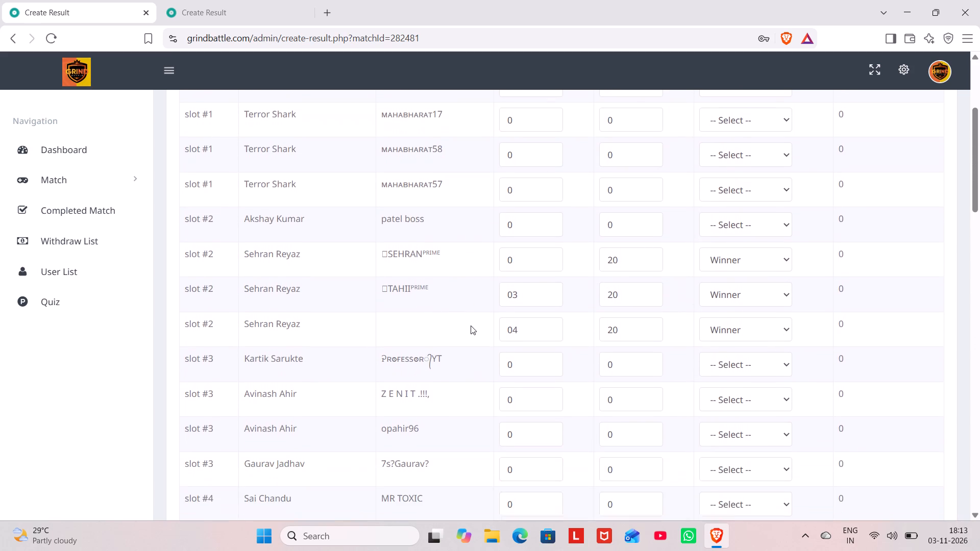
pyautogui.scroll(-6, 471, 325)
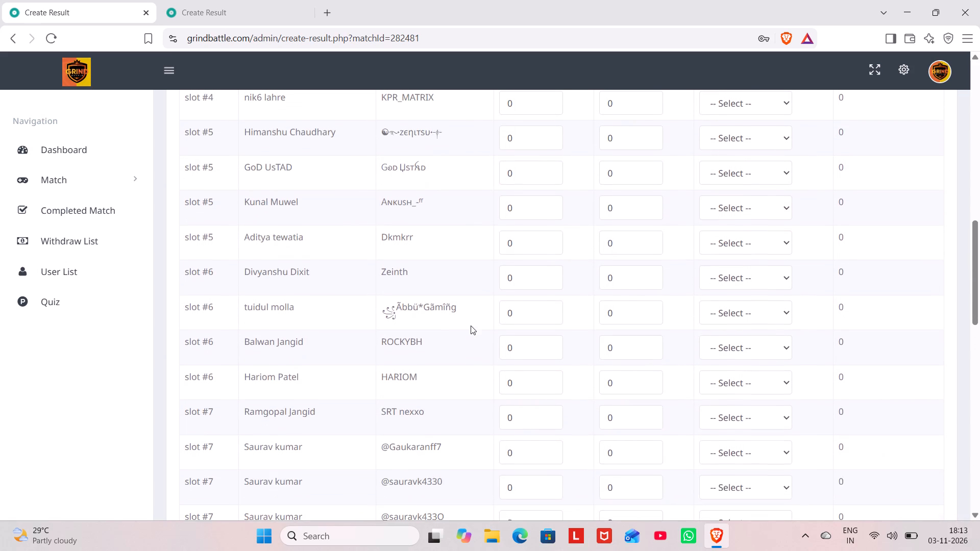
pyautogui.scroll(-3, 471, 325)
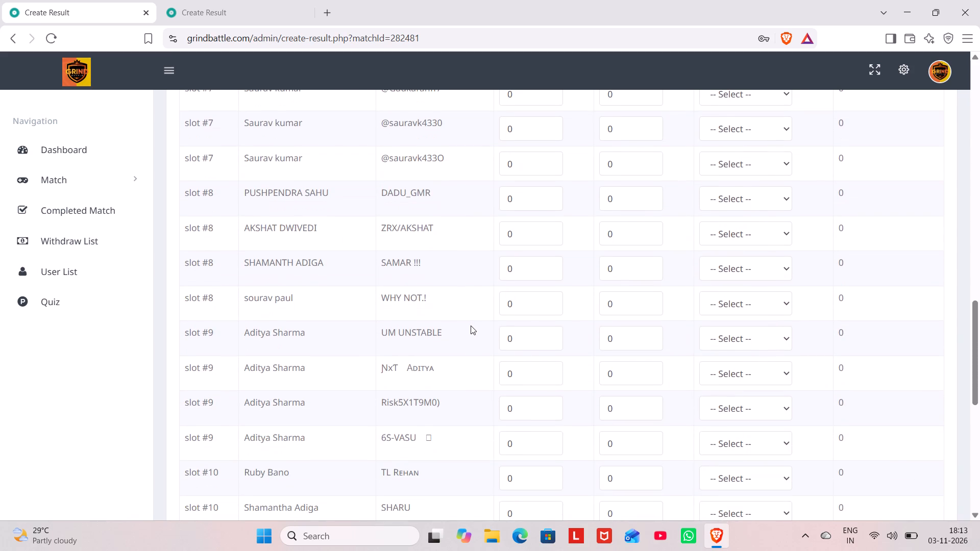
pyautogui.scroll(-6, 471, 325)
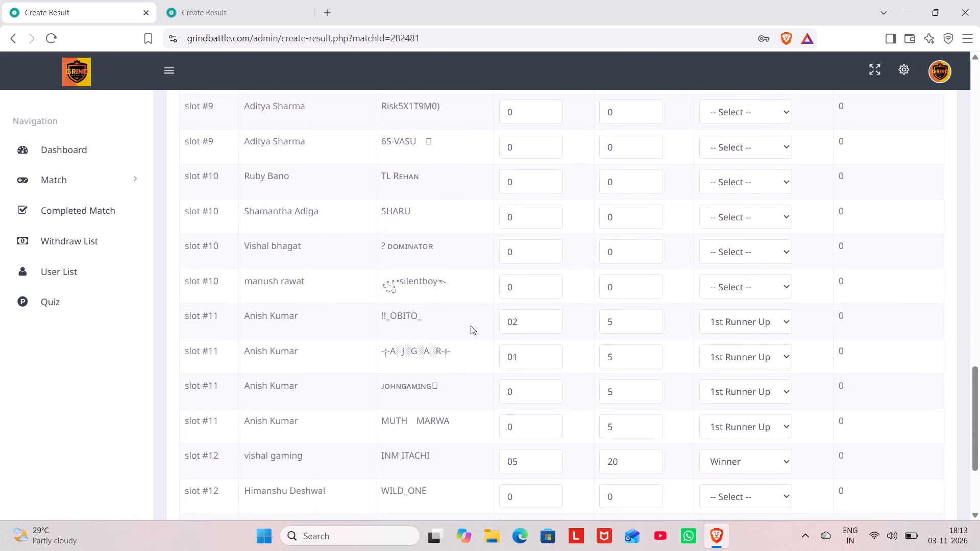
pyautogui.scroll(-4, 471, 325)
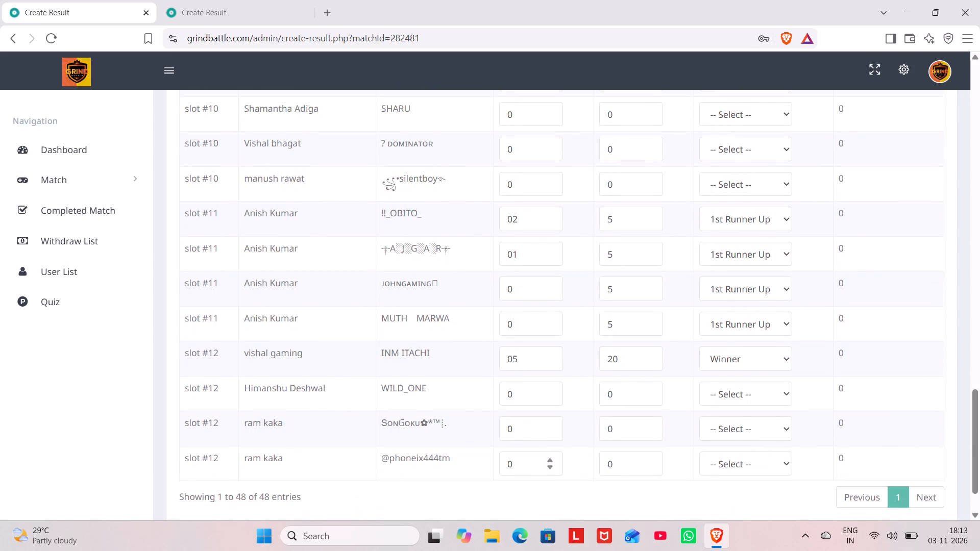
pyautogui.moveTo(531, 480); pyautogui.dragTo(531, 470)
pyautogui.click(531, 470)
pyautogui.press('4')
pyautogui.press('Tab')
pyautogui.click(413, 471)
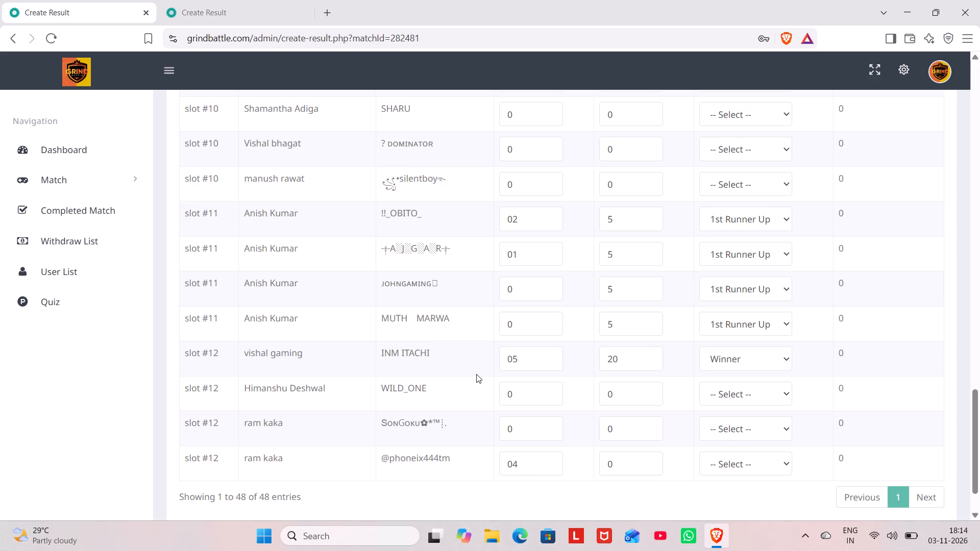
# Set the total kill of ? DOMINATOR in slot #10 to 1.
pyautogui.scroll(4, 476, 374)
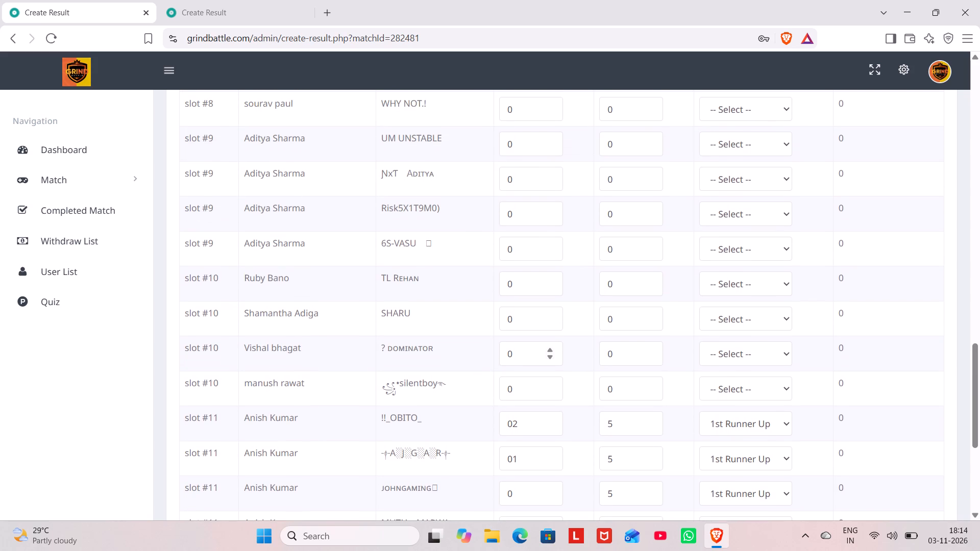
pyautogui.click(520, 355)
pyautogui.press('1')
pyautogui.press('Tab')
pyautogui.click(468, 361)
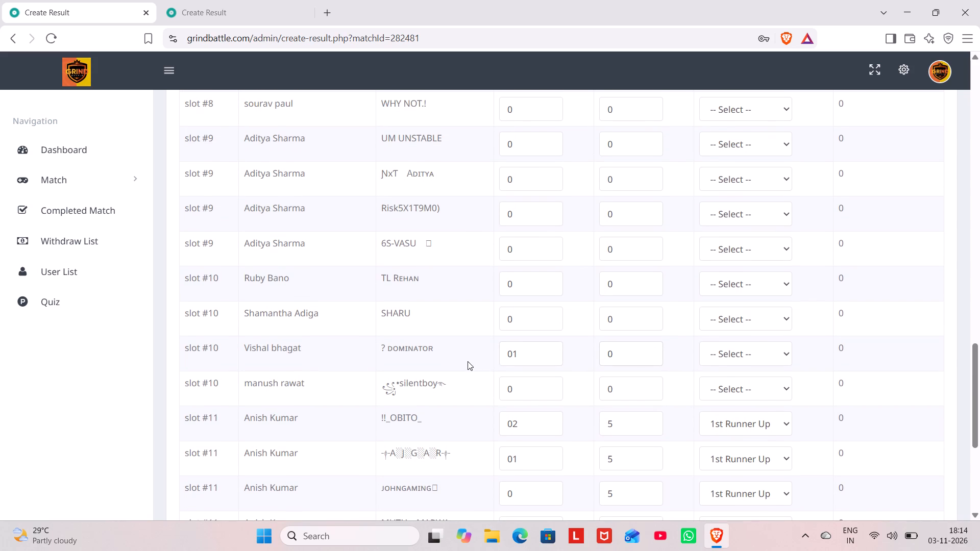
# Set the total kill of WHY NOT.! in slot #8 to 7.
pyautogui.scroll(4, 468, 361)
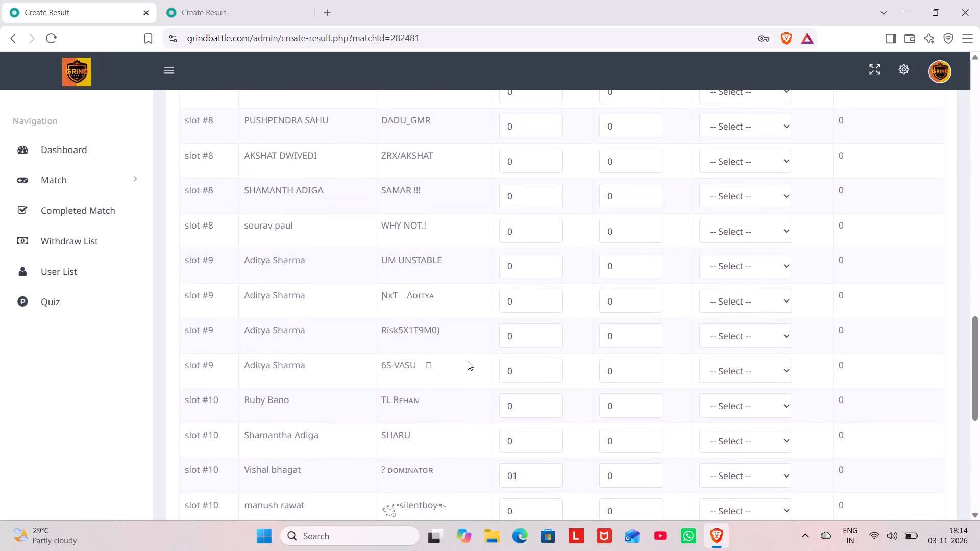
pyautogui.scroll(2, 468, 361)
pyautogui.click(518, 339)
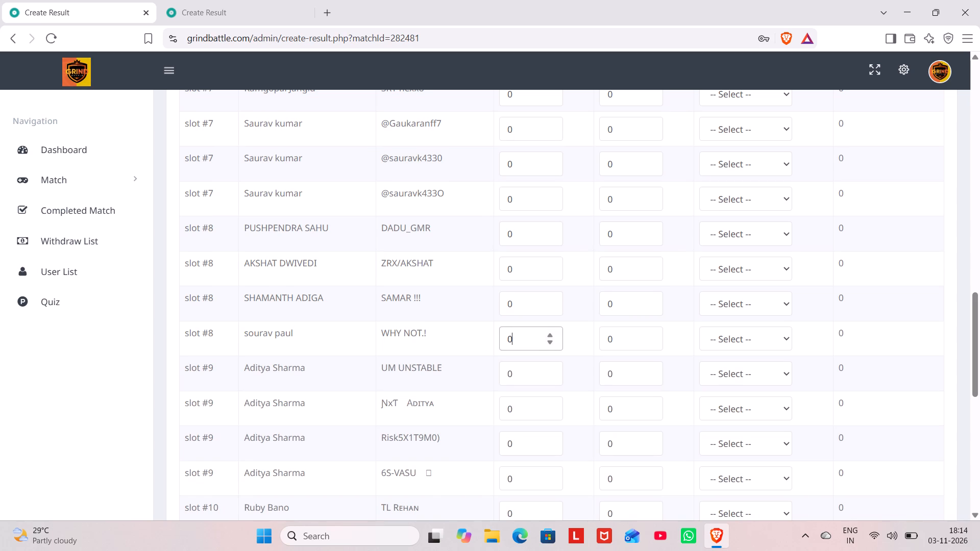
pyautogui.press('7')
pyautogui.press('Tab')
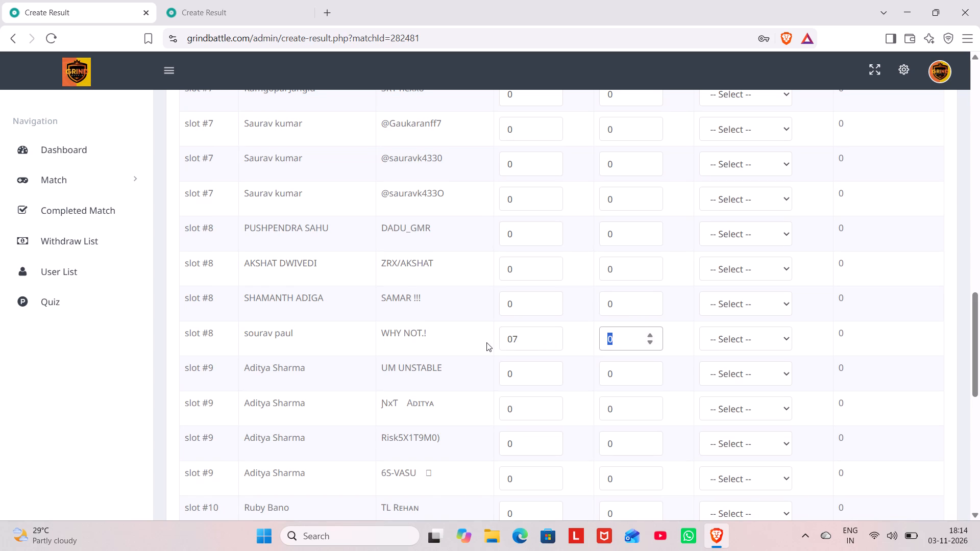
pyautogui.click(486, 342)
pyautogui.scroll(6, 486, 342)
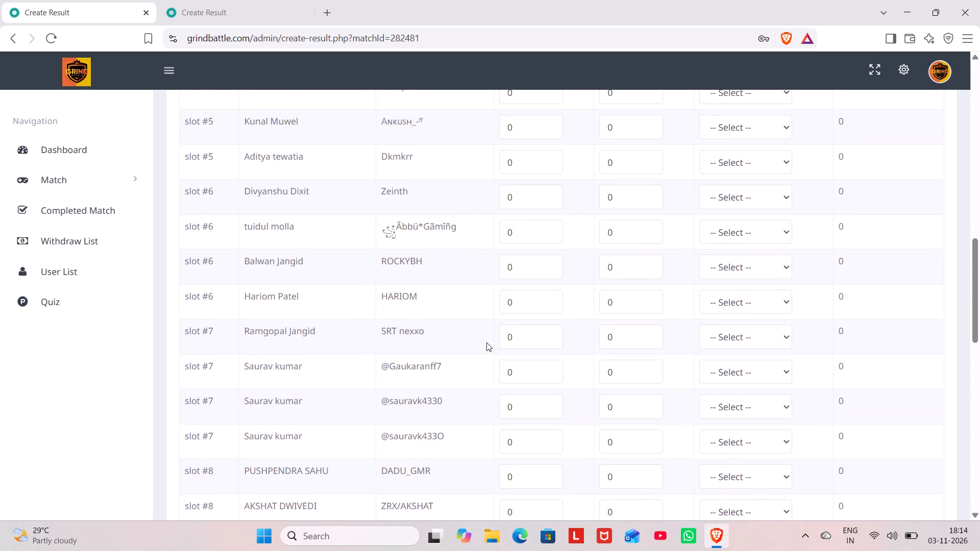
pyautogui.scroll(4, 486, 342)
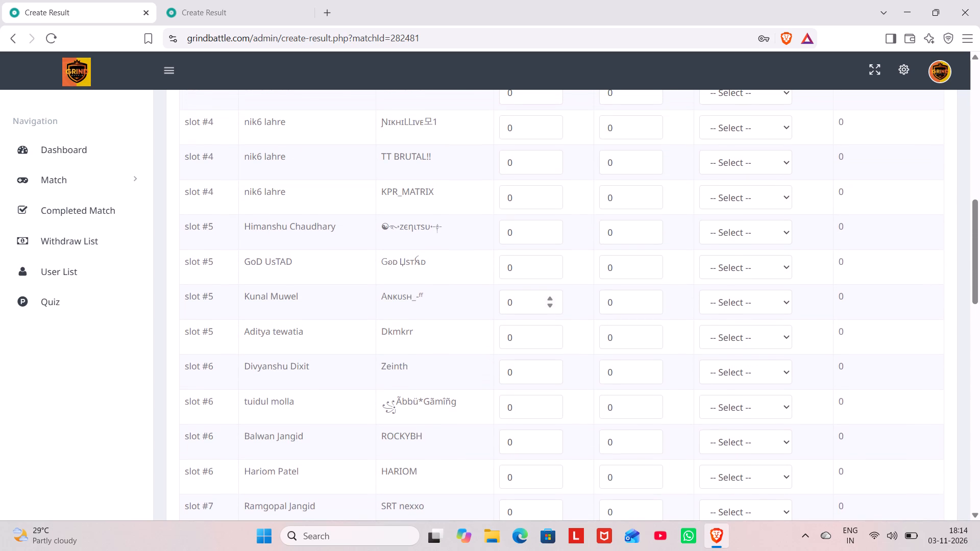
pyautogui.click(528, 304)
pyautogui.press('4')
pyautogui.press('Tab')
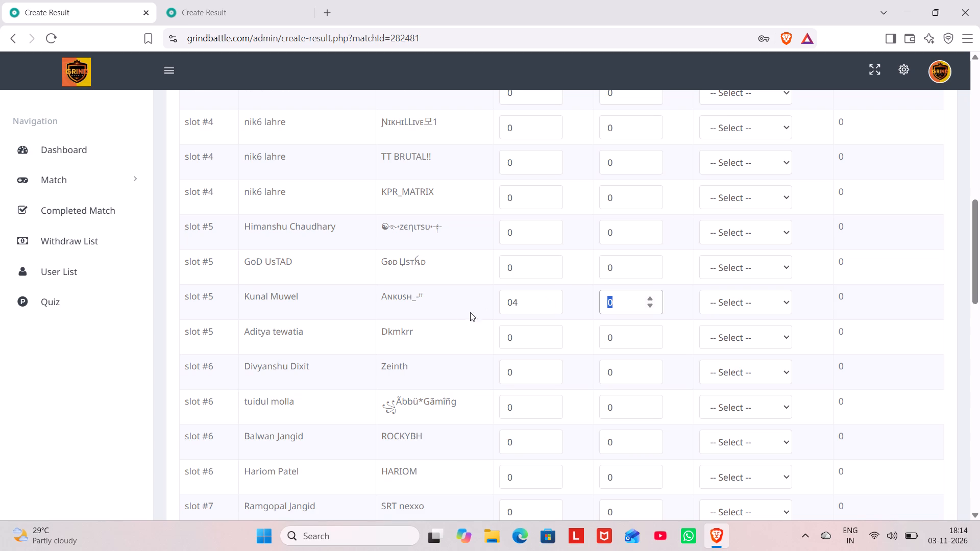
pyautogui.click(451, 315)
# Set the total kill of the PROFESSOR YT player in slot #3 to 1.
pyautogui.scroll(9, 464, 283)
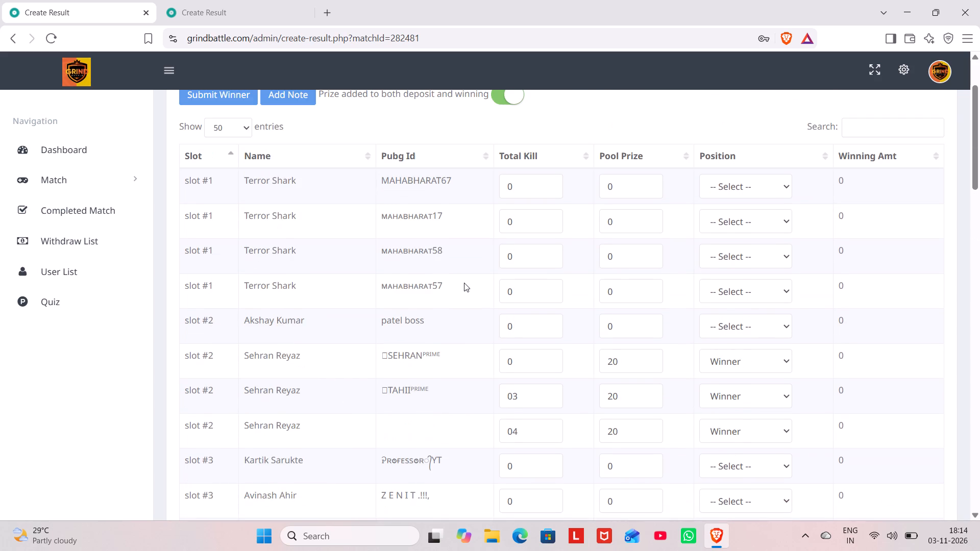
pyautogui.scroll(-4, 464, 283)
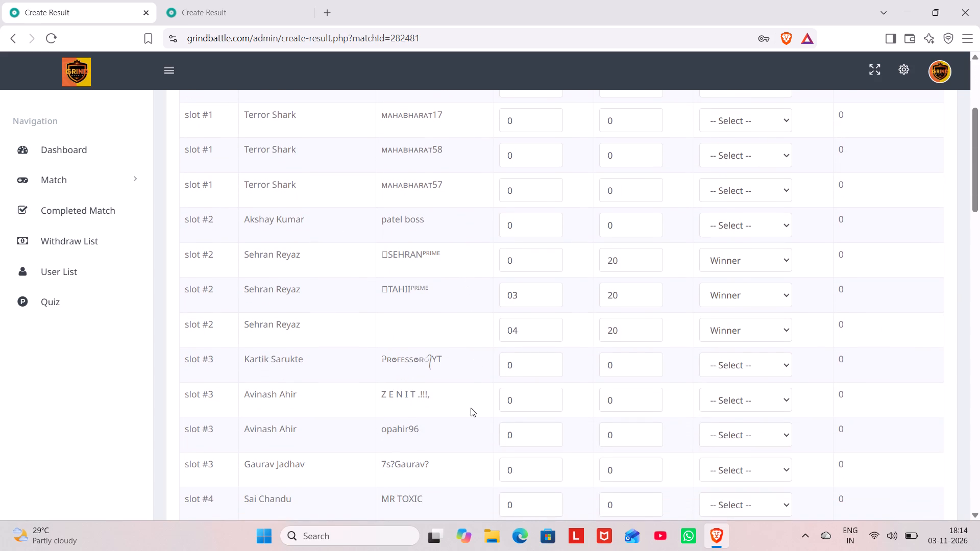
pyautogui.scroll(-1, 471, 408)
pyautogui.click(529, 298)
pyautogui.press('2')
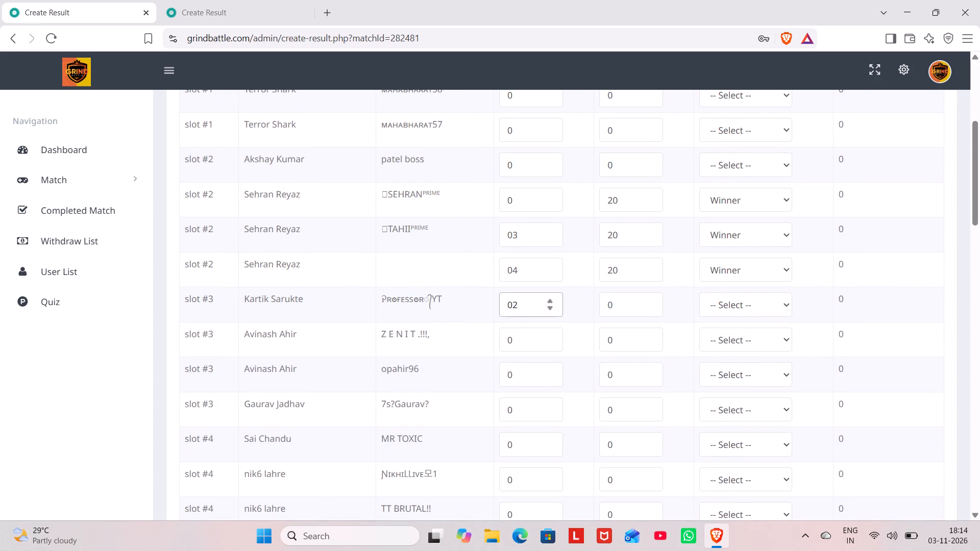
pyautogui.press('BackSpace')
pyautogui.press('1')
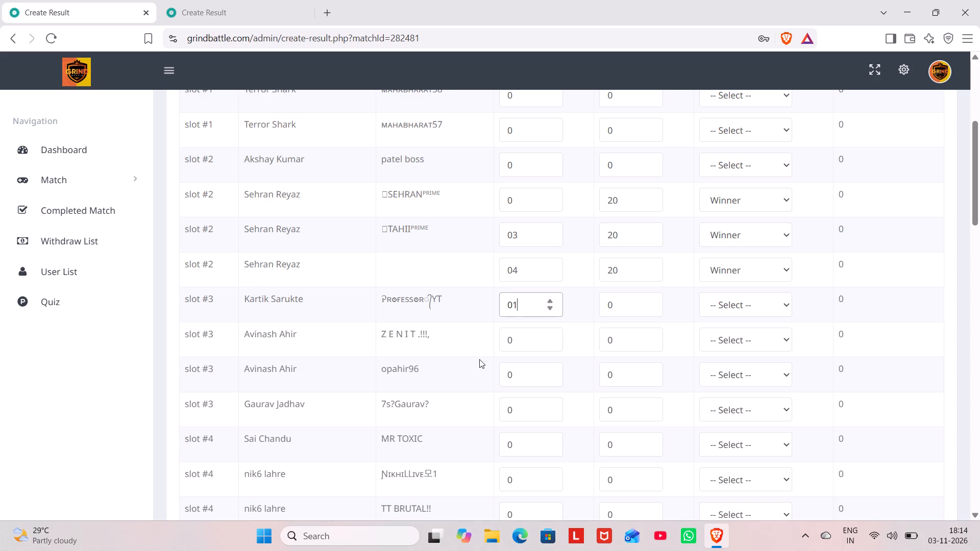
pyautogui.click(479, 359)
# Set the total kill of Dkmkrr in slot #5 to 1.
pyautogui.scroll(-2, 479, 359)
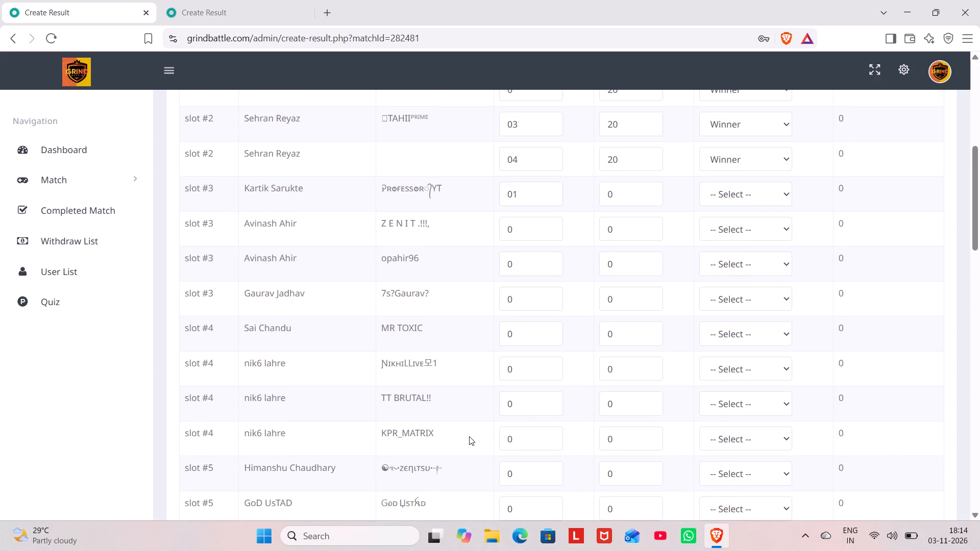
pyautogui.scroll(-4, 469, 436)
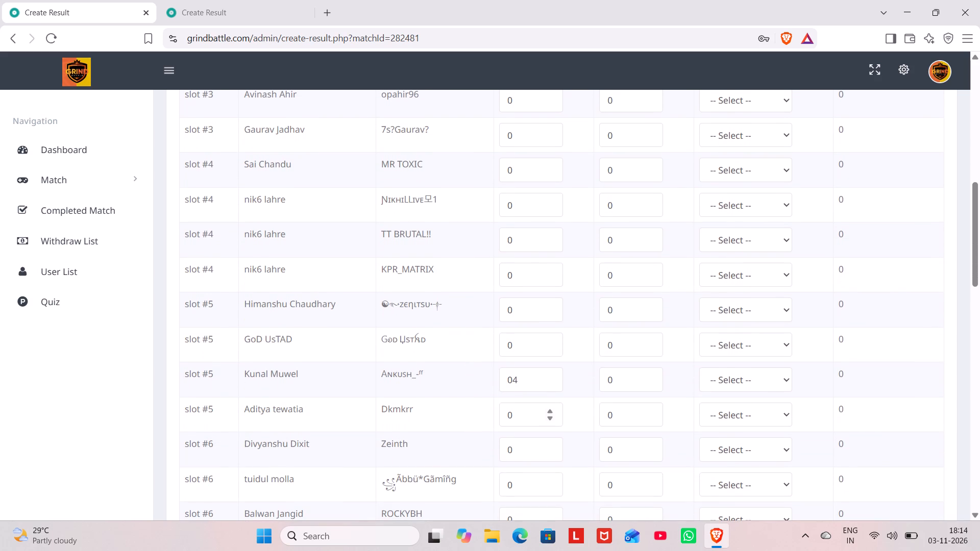
pyautogui.click(519, 423)
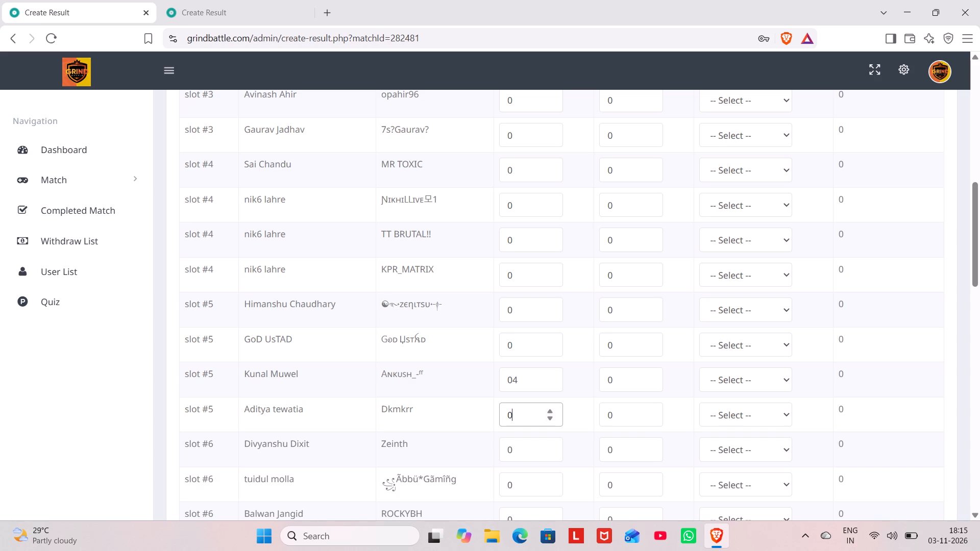
pyautogui.press('1')
pyautogui.press('Tab')
pyautogui.click(473, 449)
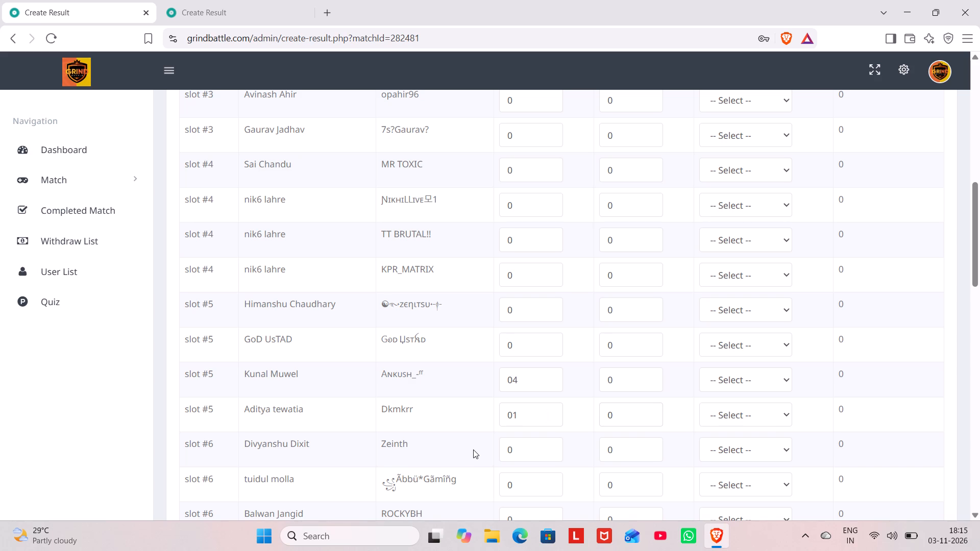
pyautogui.scroll(-2, 473, 449)
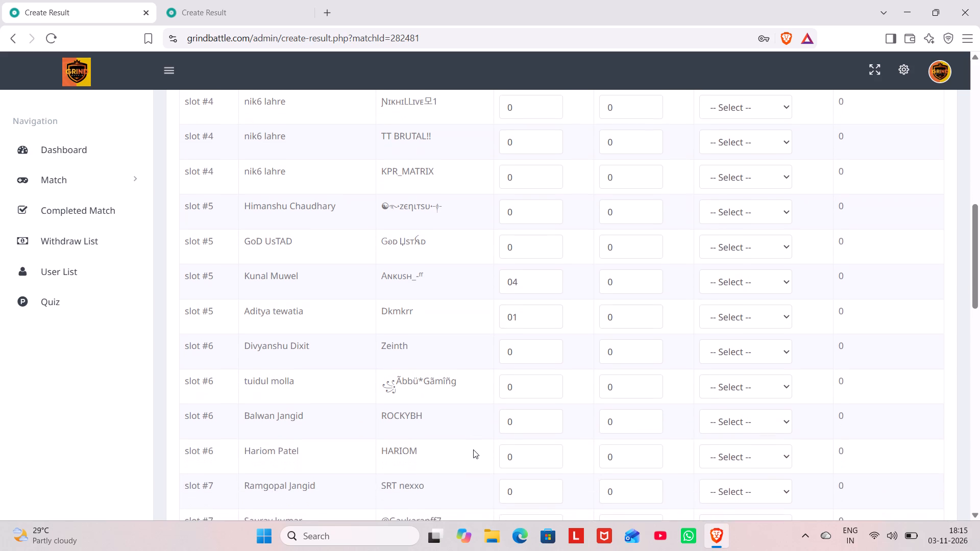
pyautogui.scroll(-4, 473, 449)
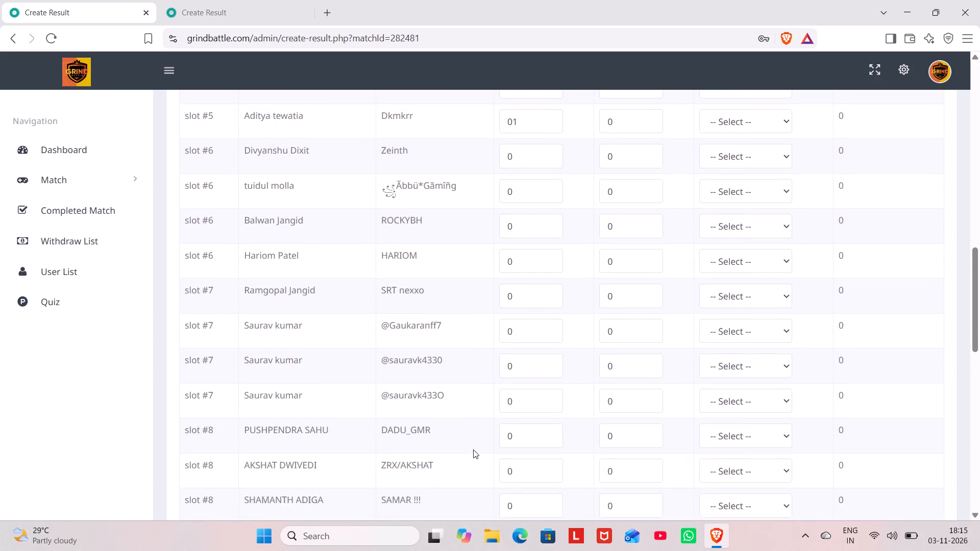
pyautogui.scroll(-1, 473, 449)
pyautogui.click(537, 369)
pyautogui.press('2')
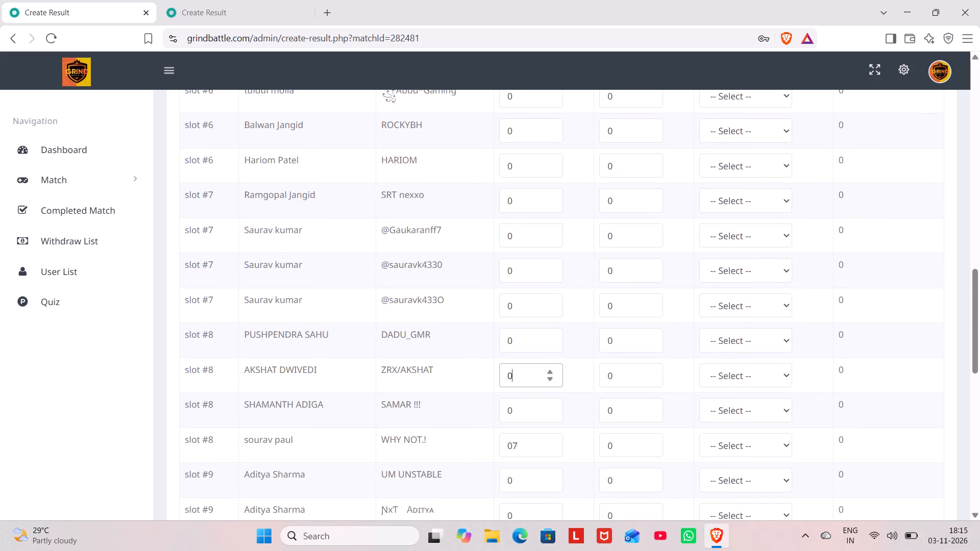
pyautogui.press('Tab')
pyautogui.click(472, 433)
# Set the total kill of TL REHAN in slot #10 to 2.
pyautogui.scroll(-2, 472, 433)
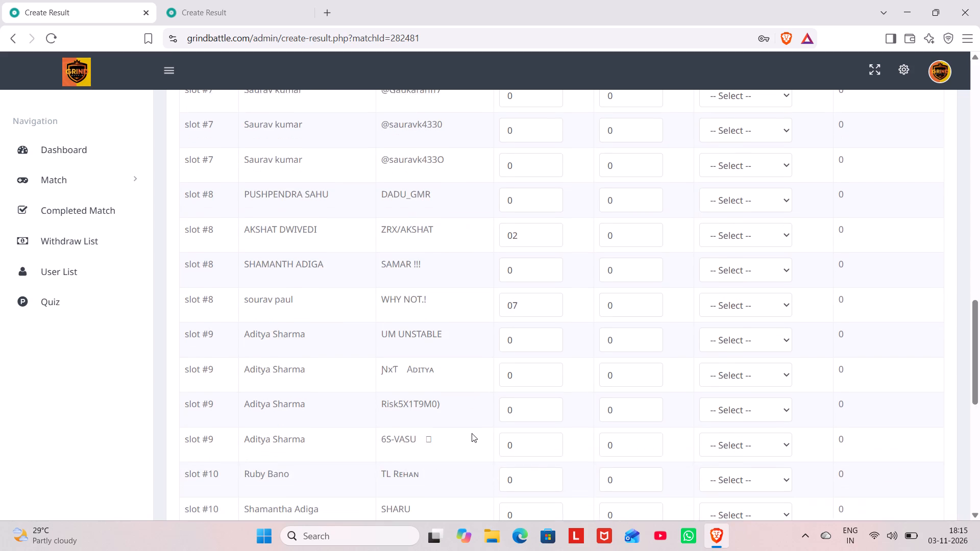
pyautogui.scroll(-2, 472, 433)
pyautogui.click(514, 422)
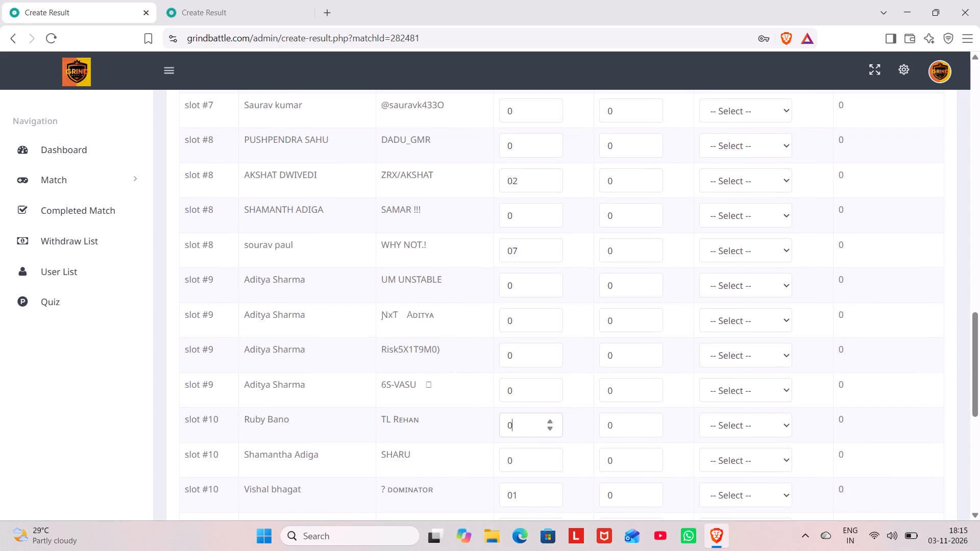
pyautogui.press('2')
pyautogui.press('Tab')
pyautogui.click(433, 421)
# Set the total kill of UM UNSTABLE and NxT ADITYA in slot #9 to 1 each.
pyautogui.click(523, 286)
pyautogui.press('1')
pyautogui.press('Tab')
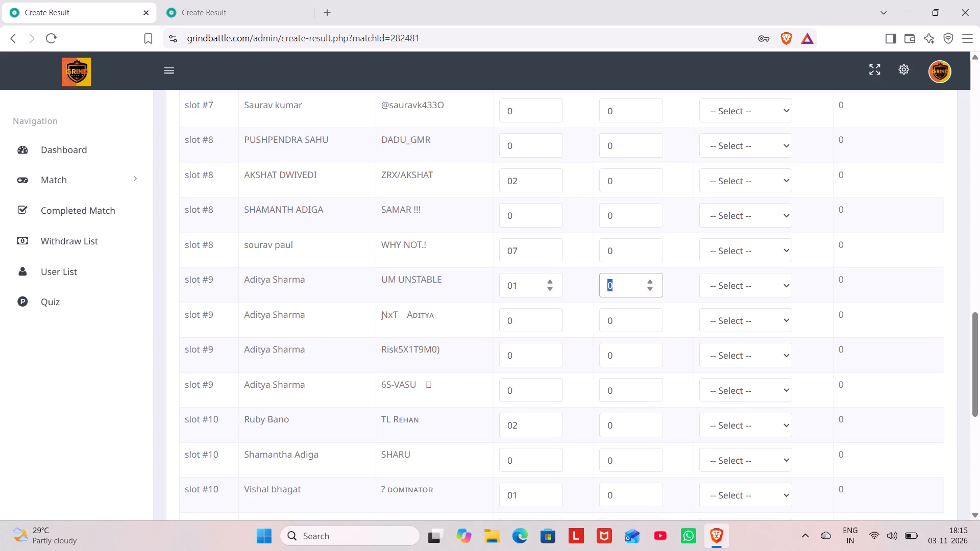
pyautogui.click(529, 327)
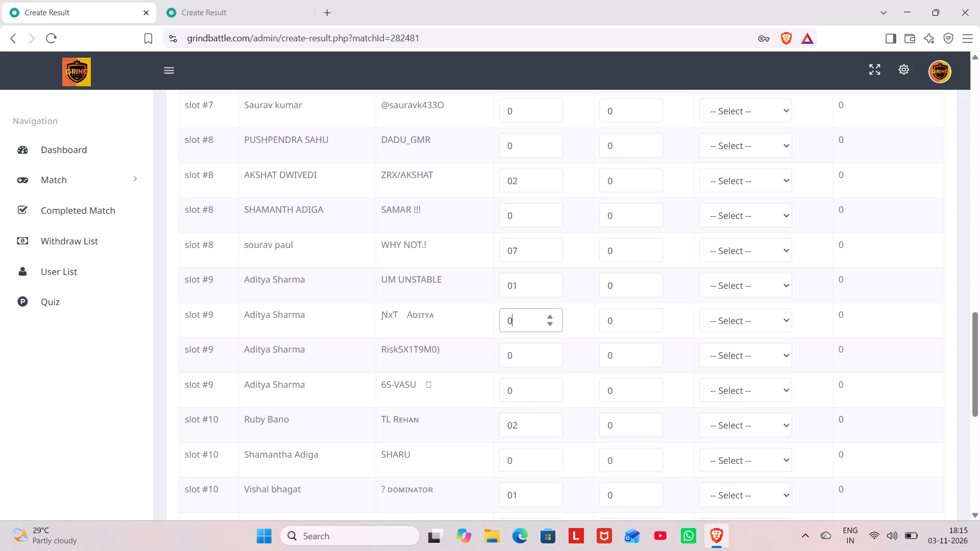
pyautogui.press('1')
pyautogui.press('Tab')
pyautogui.click(479, 333)
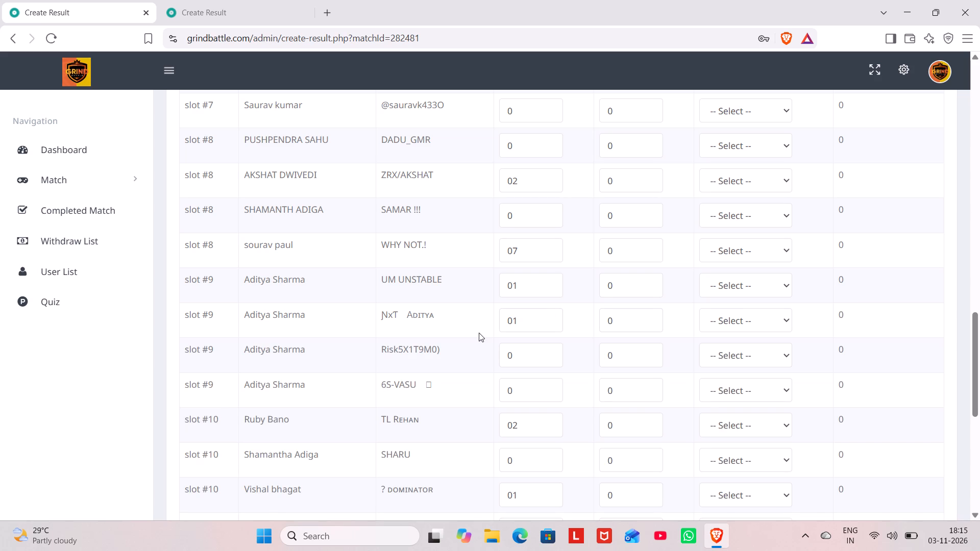
# Set the total kill of MR TOXIC in slot #4 to 1.
pyautogui.scroll(7, 469, 326)
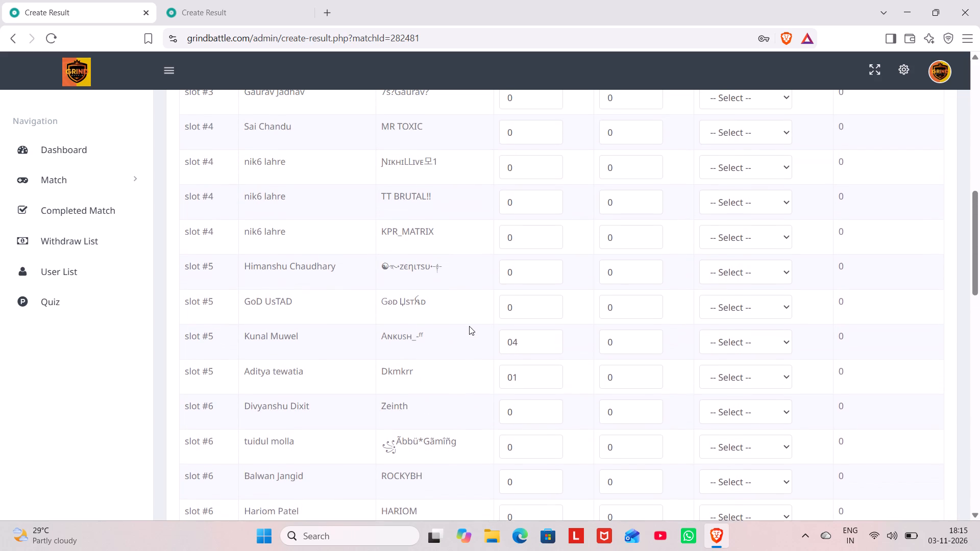
pyautogui.scroll(3, 469, 326)
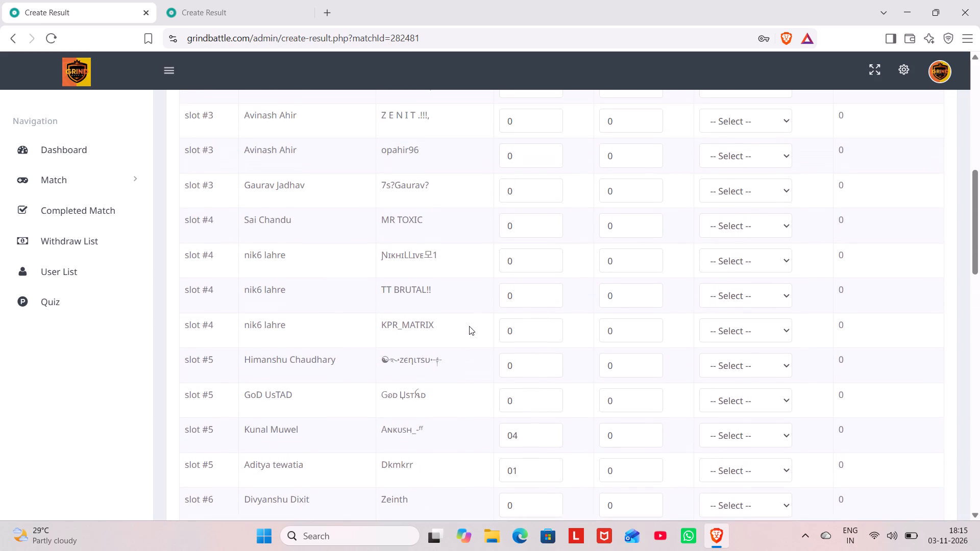
pyautogui.scroll(1, 469, 326)
pyautogui.click(520, 251)
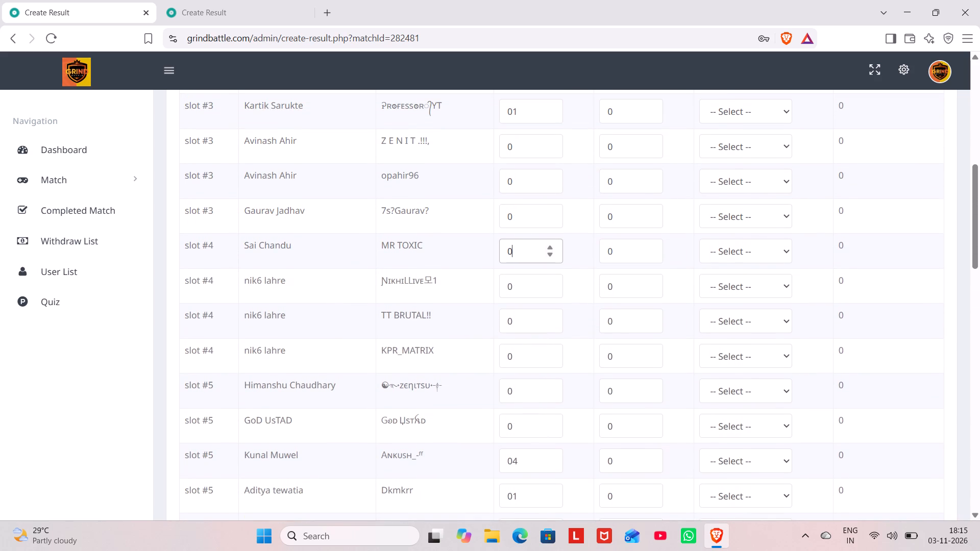
pyautogui.press('1')
pyautogui.press('Tab')
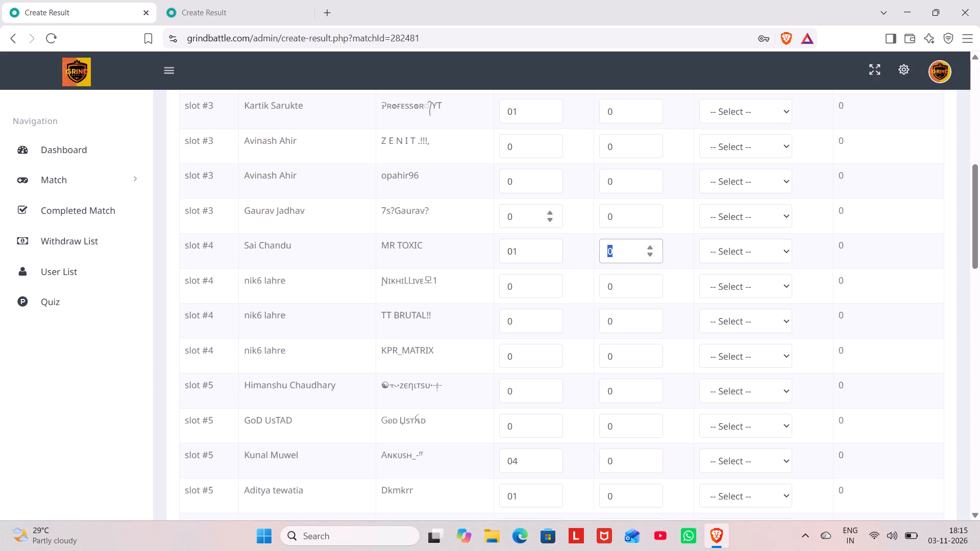
# Set the total kill of 7s?Gaurav? in slot #3 to 1.
pyautogui.click(521, 220)
pyautogui.press('1')
pyautogui.press('Tab')
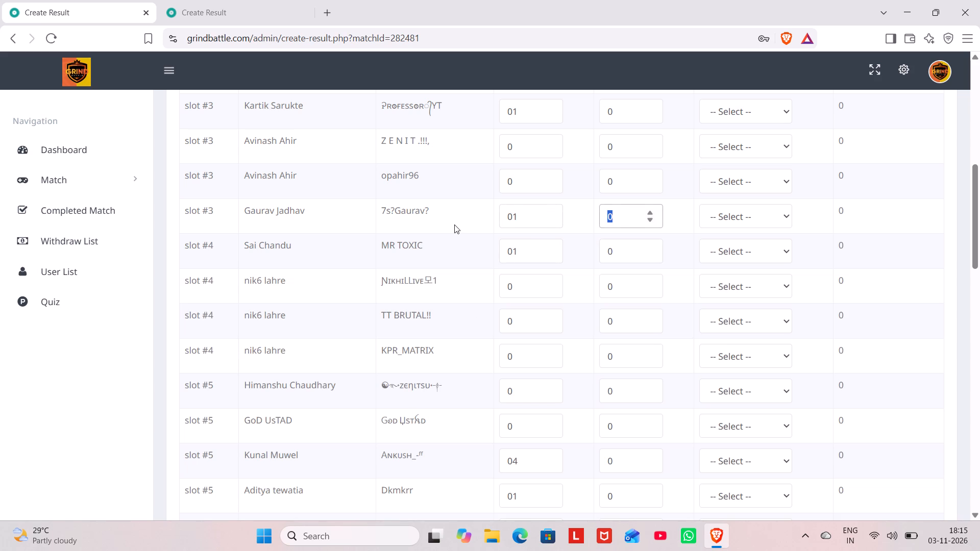
pyautogui.click(454, 224)
pyautogui.scroll(3, 454, 224)
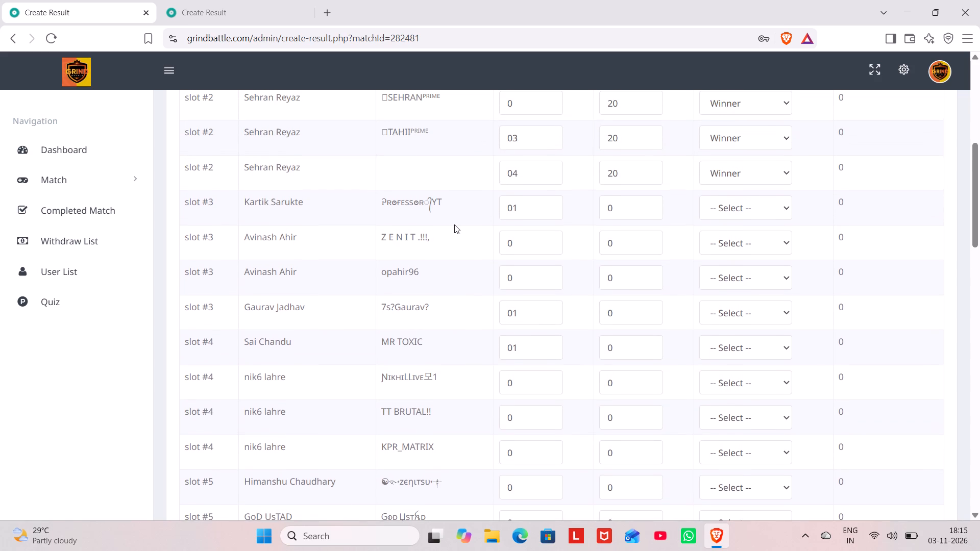
pyautogui.scroll(3, 454, 224)
pyautogui.hscroll(1, 454, 224)
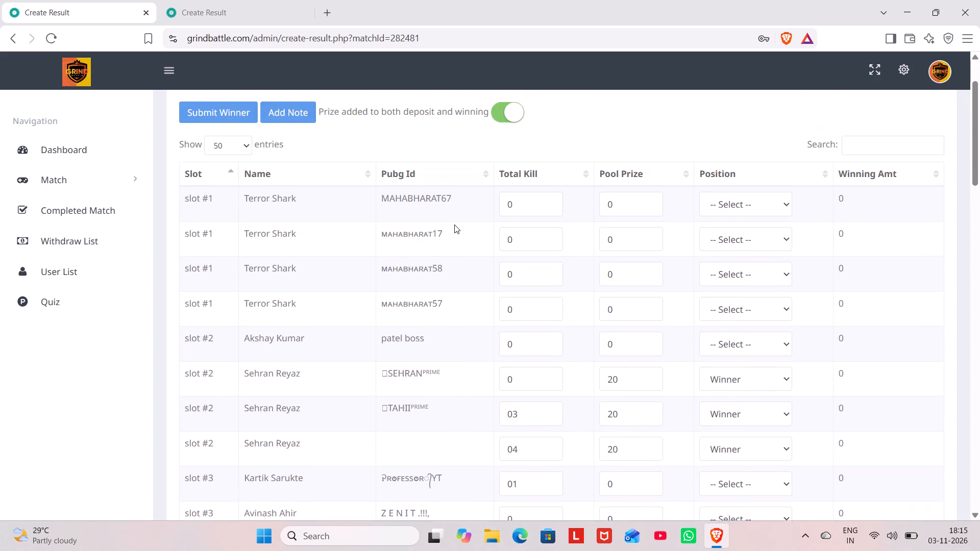
pyautogui.hscroll(1, 454, 224)
pyautogui.scroll(-1, 454, 224)
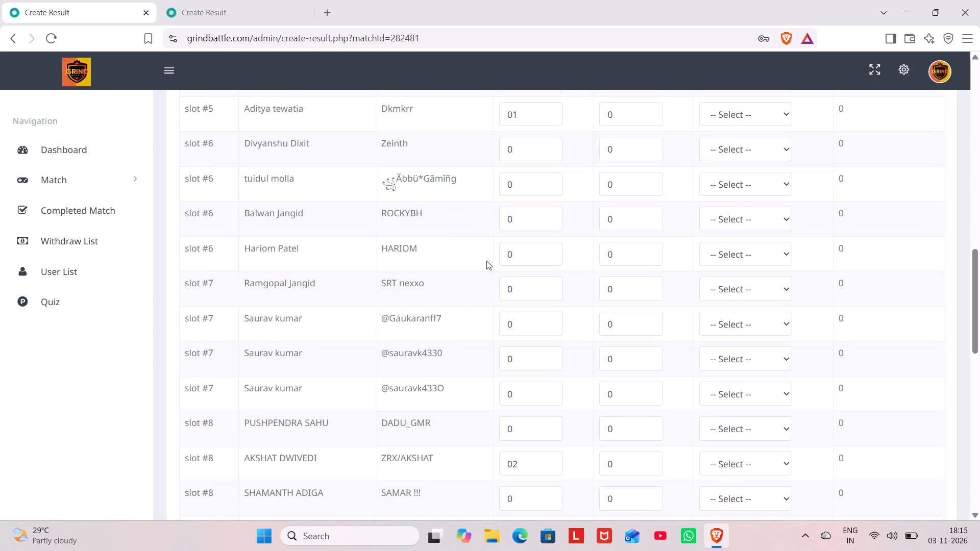
pyautogui.click(518, 211)
pyautogui.press('1')
pyautogui.press('Tab')
pyautogui.click(467, 219)
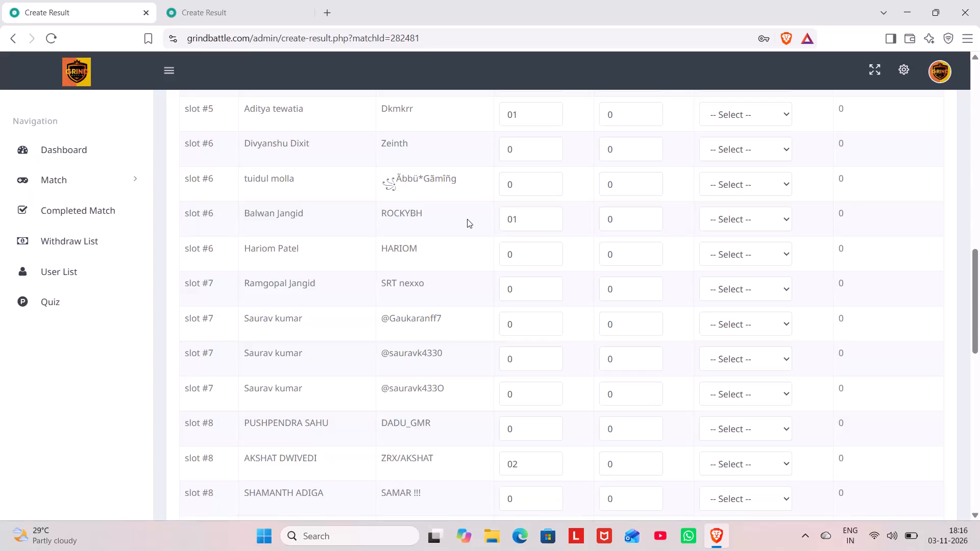
# Submit the winner results of Free Fire Max match #282481.
pyautogui.click(491, 291)
pyautogui.scroll(4, 491, 291)
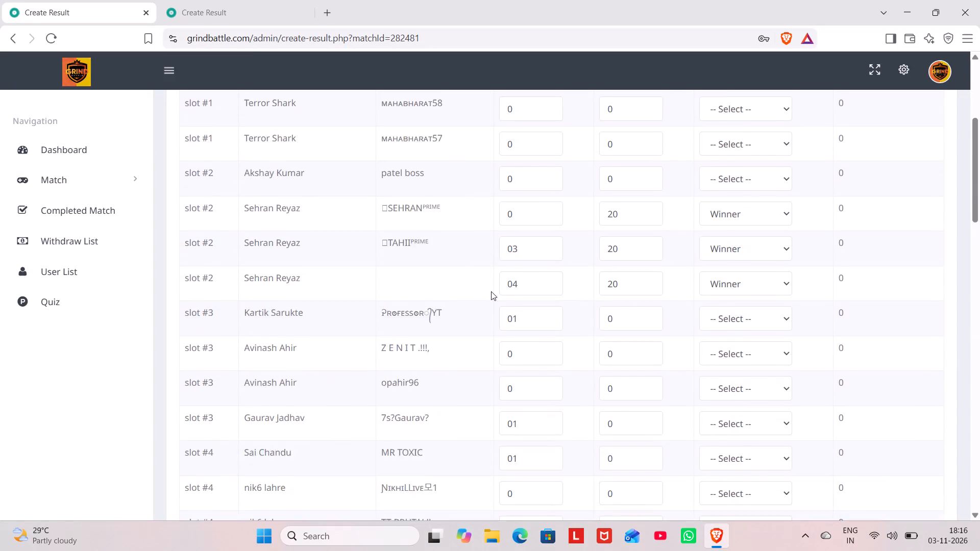
pyautogui.scroll(2, 491, 291)
pyautogui.click(216, 192)
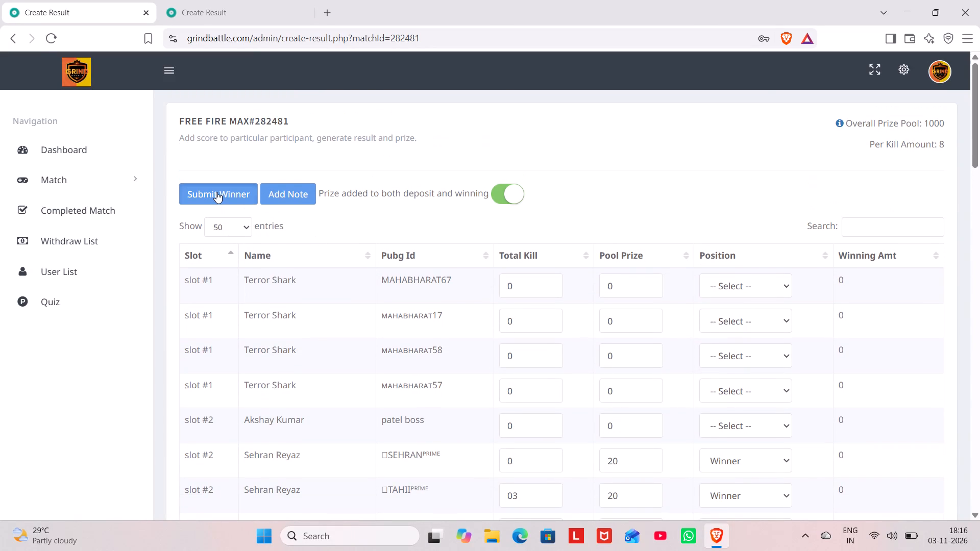
pyautogui.click(224, 10)
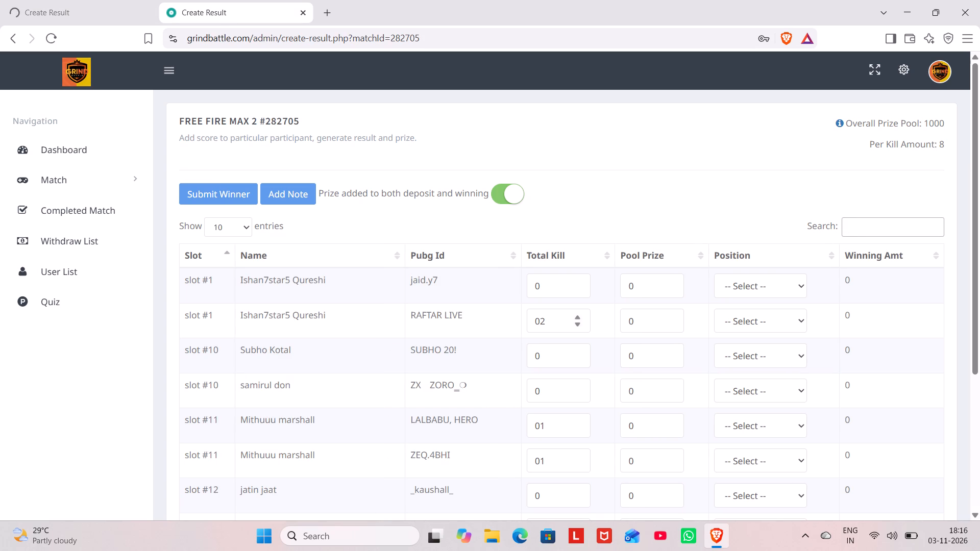
pyautogui.click(551, 368)
pyautogui.press('2')
pyautogui.click(552, 348)
pyautogui.press('2')
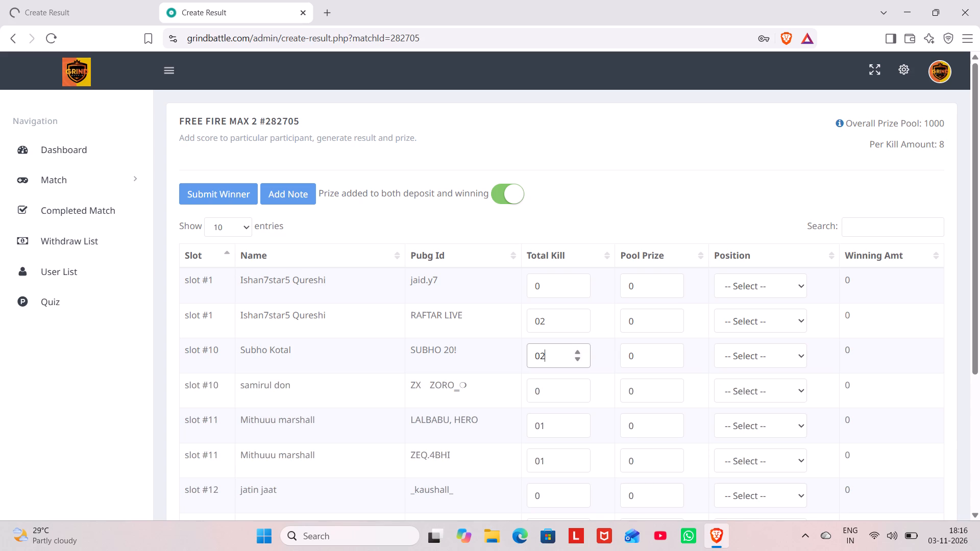
pyautogui.press('Tab')
pyautogui.click(505, 372)
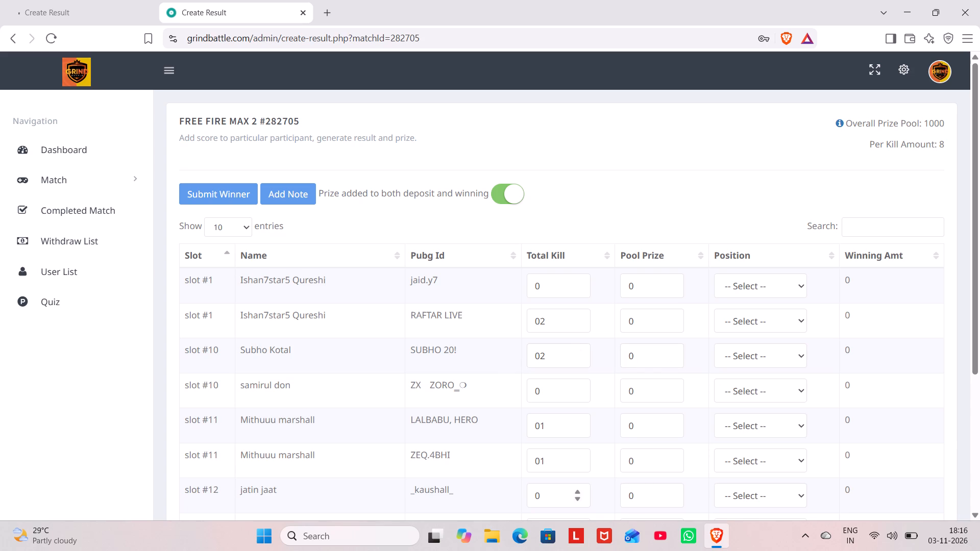
pyautogui.click(547, 498)
pyautogui.press('1')
pyautogui.press('Tab')
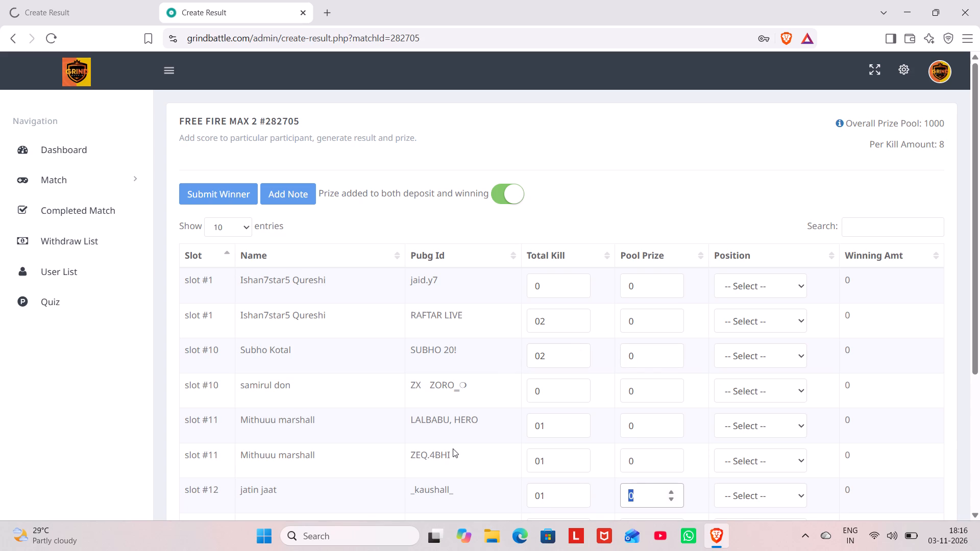
pyautogui.click(453, 448)
# Set the participant table of match #282705 to show 50 entries.
pyautogui.scroll(-4, 489, 457)
pyautogui.scroll(1, 336, 421)
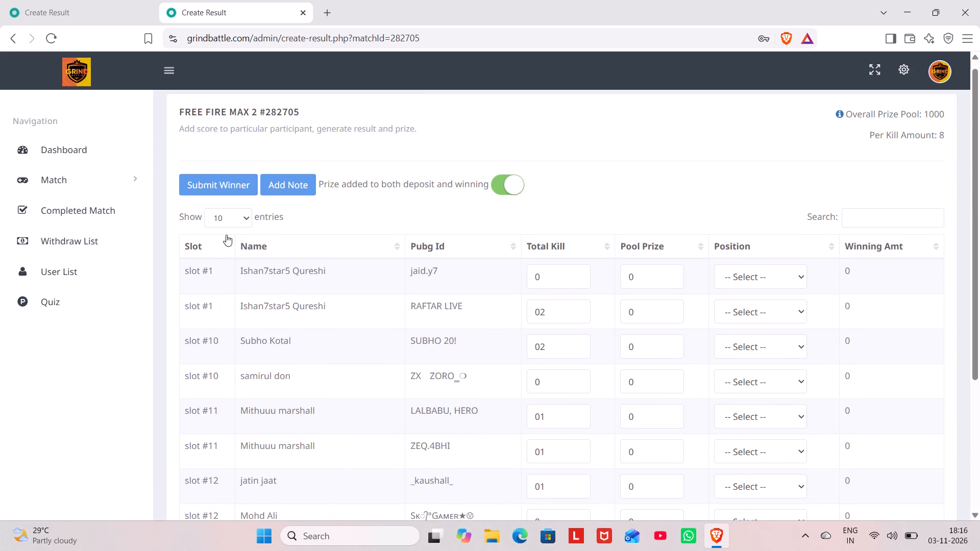
pyautogui.click(233, 223)
pyautogui.click(228, 259)
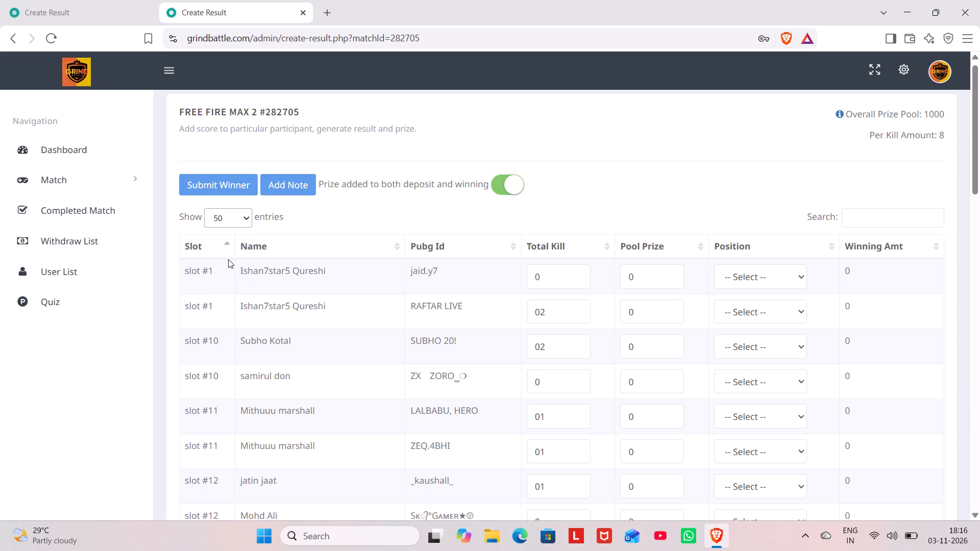
# Set the total kill of JABID!! in slot #17 to 1.
pyautogui.scroll(-3, 408, 401)
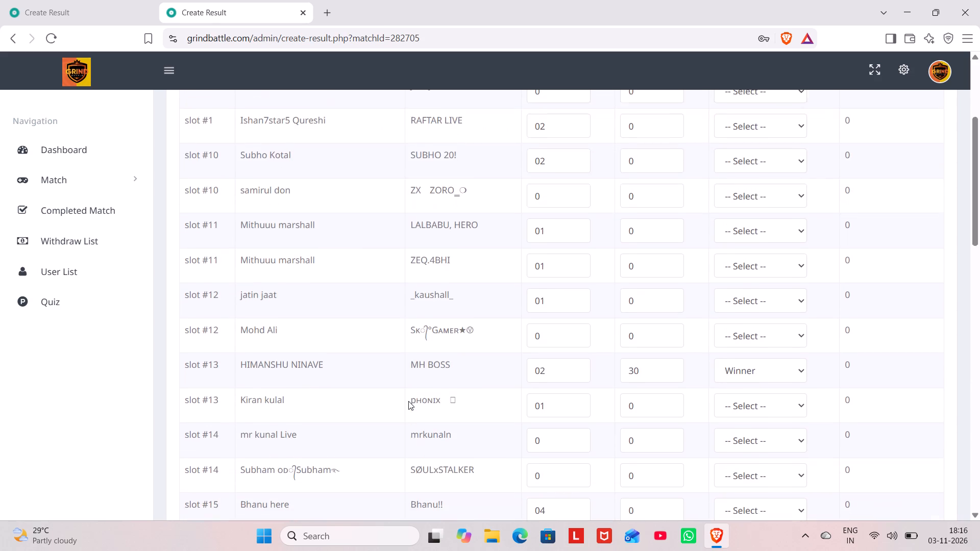
pyautogui.scroll(-3, 522, 454)
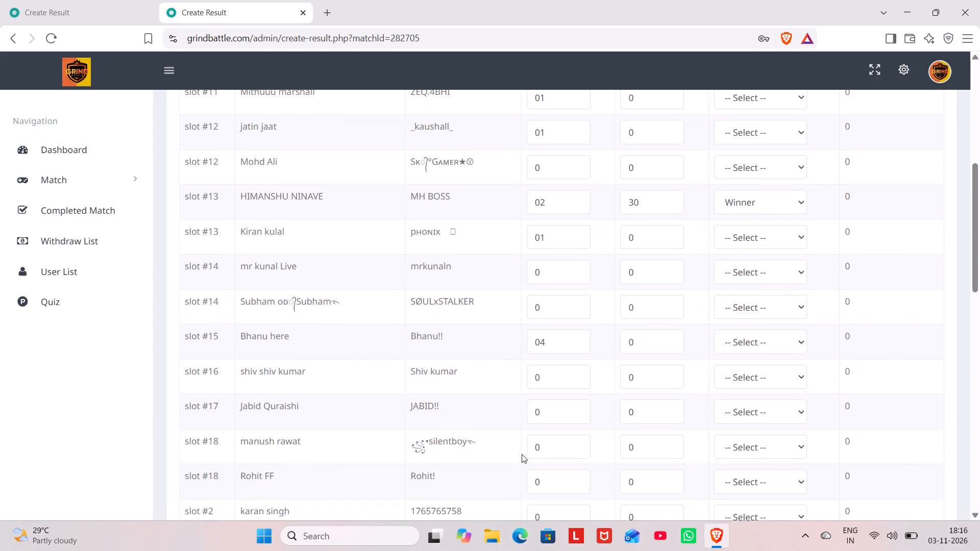
pyautogui.click(560, 419)
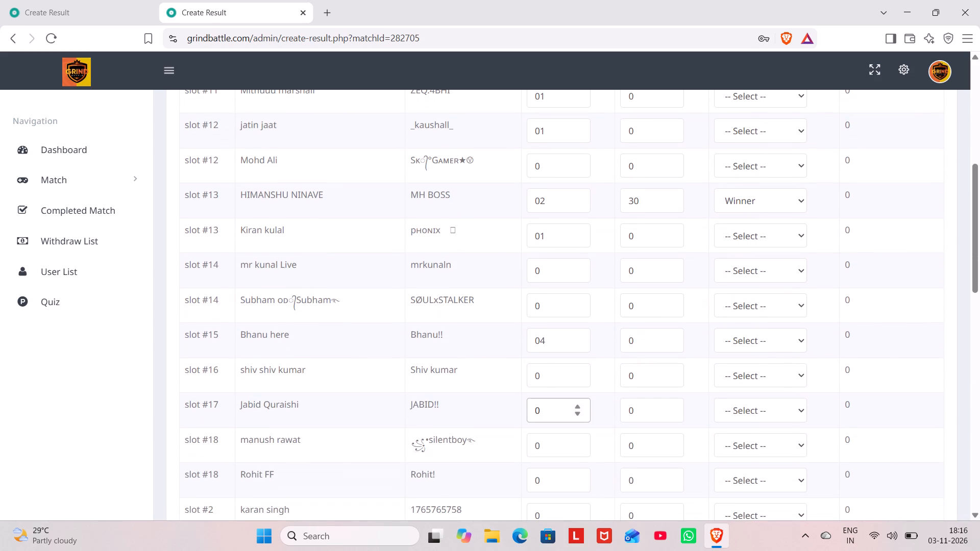
pyautogui.press('1')
pyautogui.press('Tab')
pyautogui.click(482, 422)
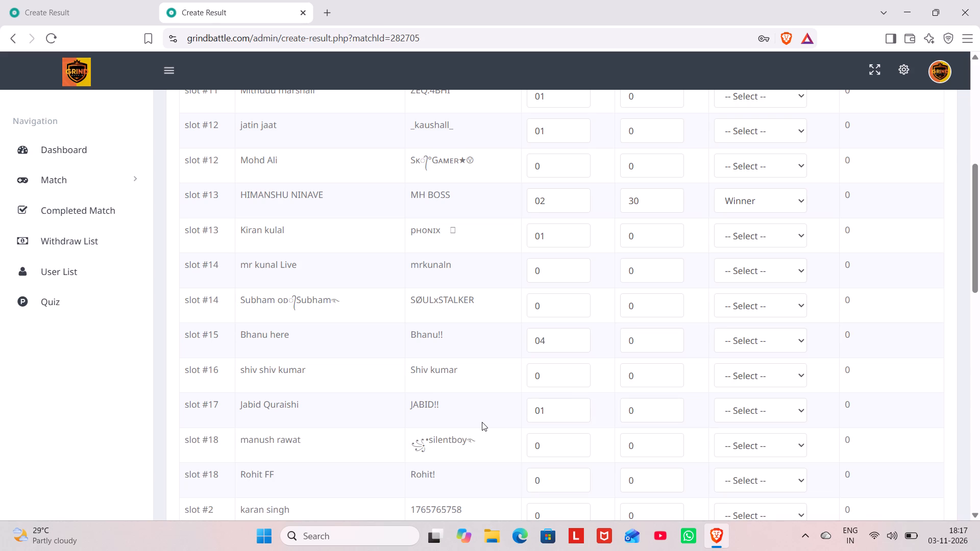
pyautogui.click(554, 449)
pyautogui.press('1')
pyautogui.press('Tab')
pyautogui.click(472, 460)
pyautogui.scroll(-2, 472, 460)
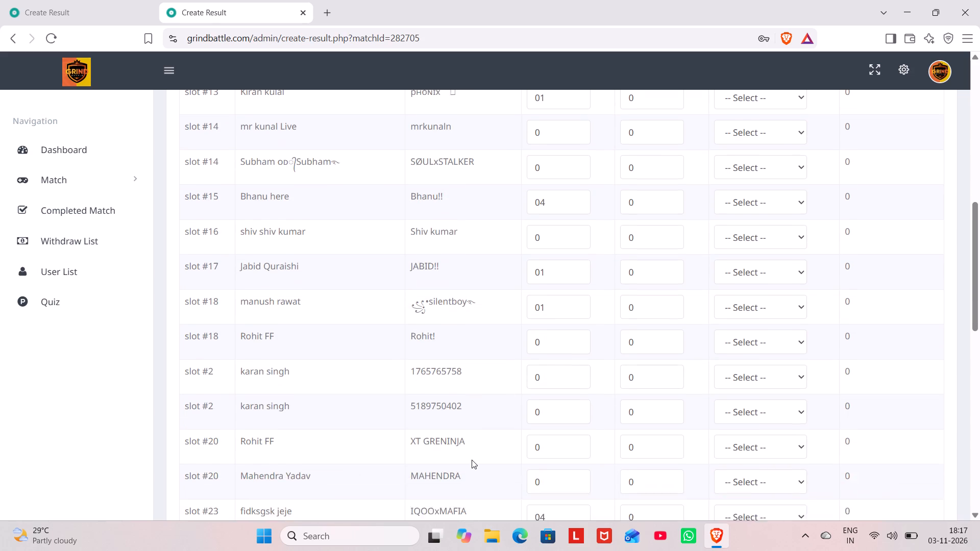
# Set the total kill of VORTEX in slot #7 to 2.
pyautogui.scroll(-5, 472, 460)
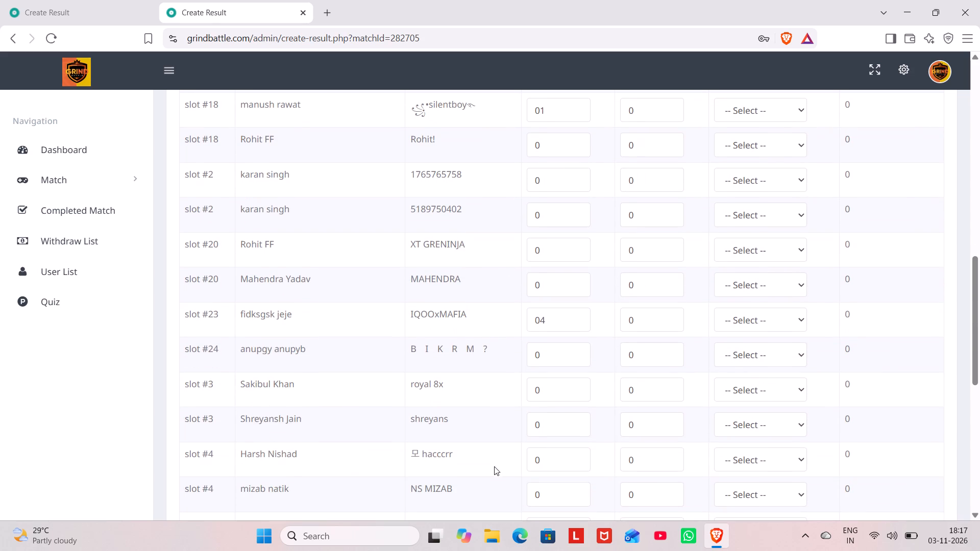
pyautogui.scroll(-3, 496, 460)
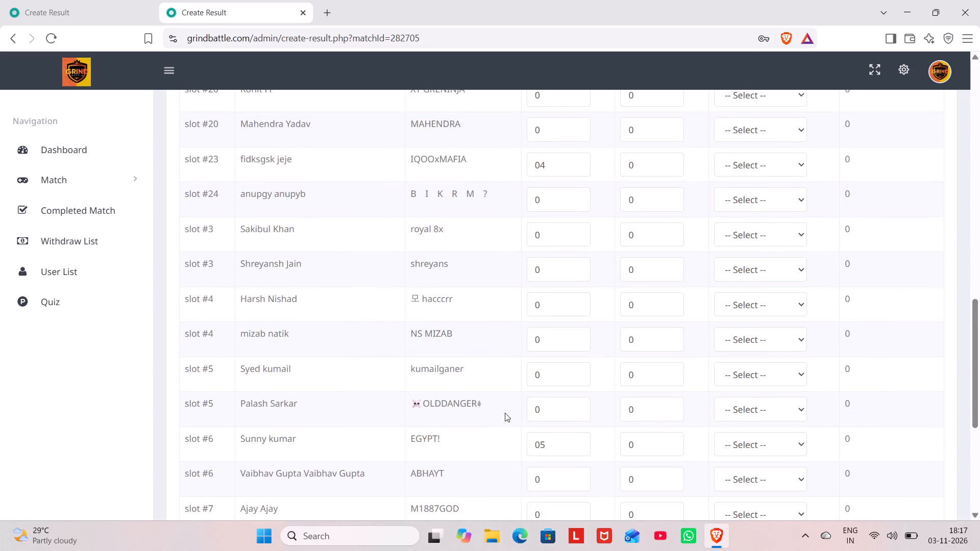
pyautogui.scroll(-2, 494, 458)
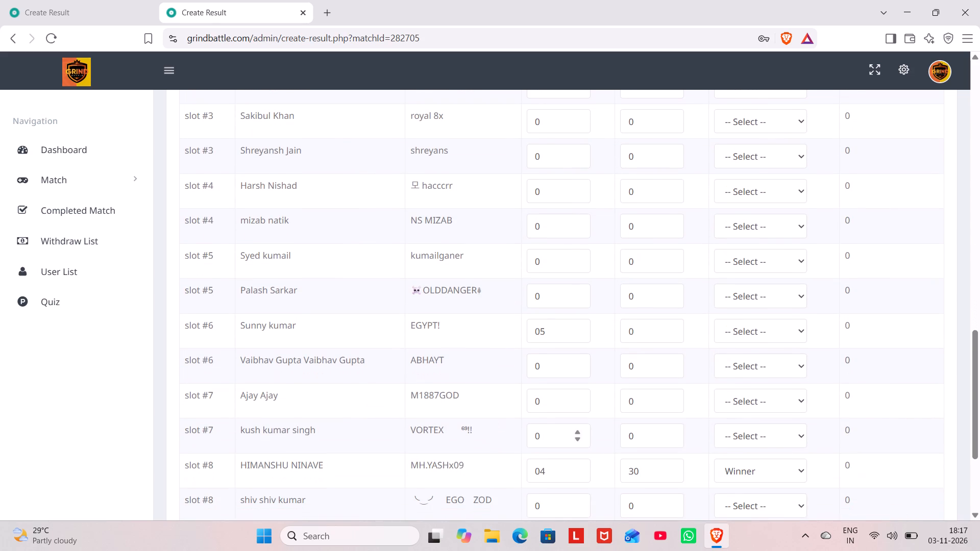
pyautogui.click(540, 435)
pyautogui.press('2')
pyautogui.press('Tab')
pyautogui.click(456, 450)
# Set the total kill of ZX ZORO in slot #10 to 1.
pyautogui.scroll(-3, 459, 439)
pyautogui.scroll(4, 464, 423)
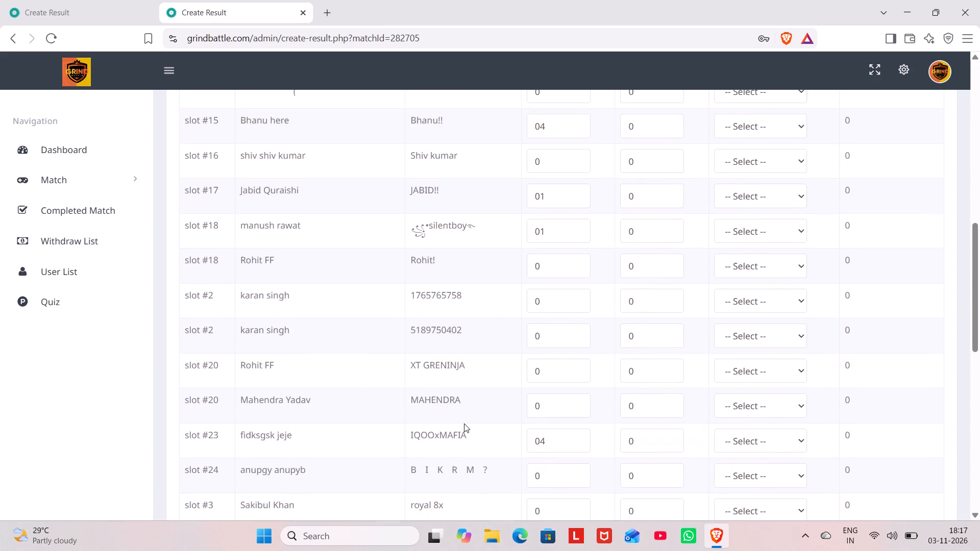
pyautogui.scroll(5, 464, 423)
pyautogui.click(549, 383)
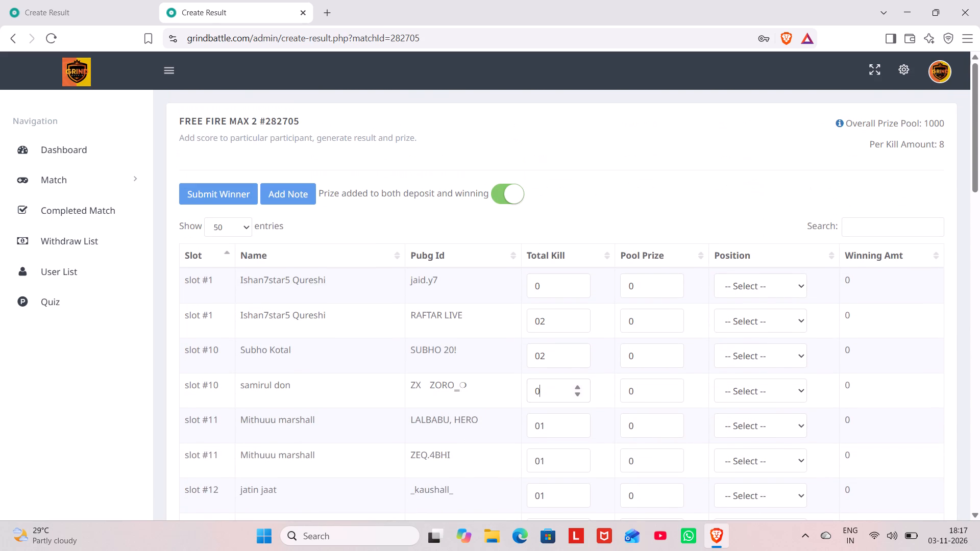
pyautogui.press('1')
pyautogui.press('Tab')
pyautogui.moveTo(491, 386); pyautogui.dragTo(609, 166)
pyautogui.click(609, 166)
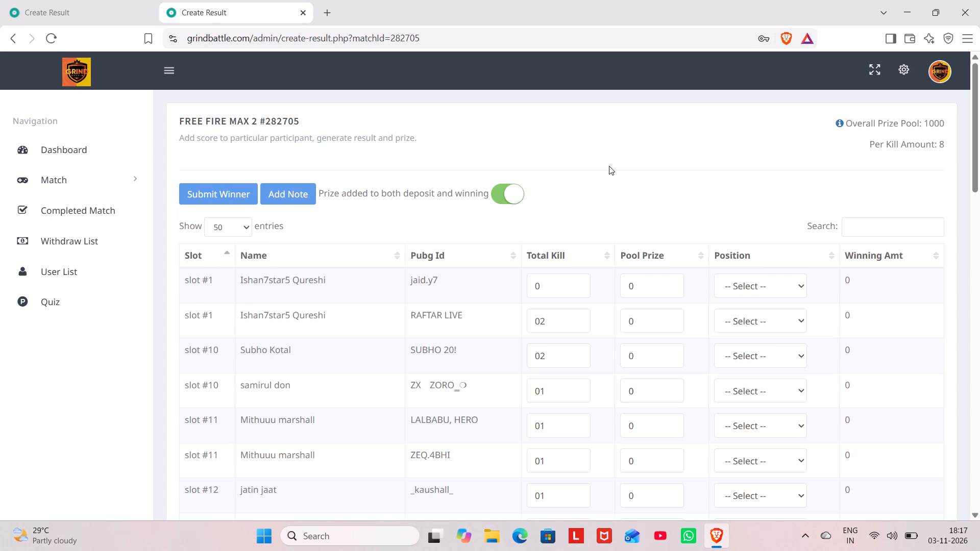
# Submit the winners for match #282705.
pyautogui.click(226, 195)
# Go from the result page of match #282481 to the completed matches list.
pyautogui.click(106, 0)
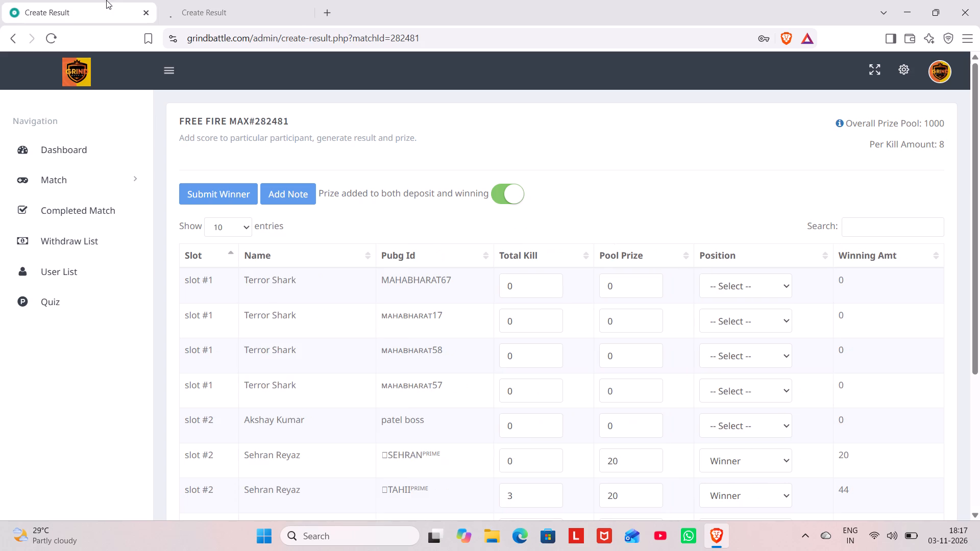
pyautogui.click(89, 210)
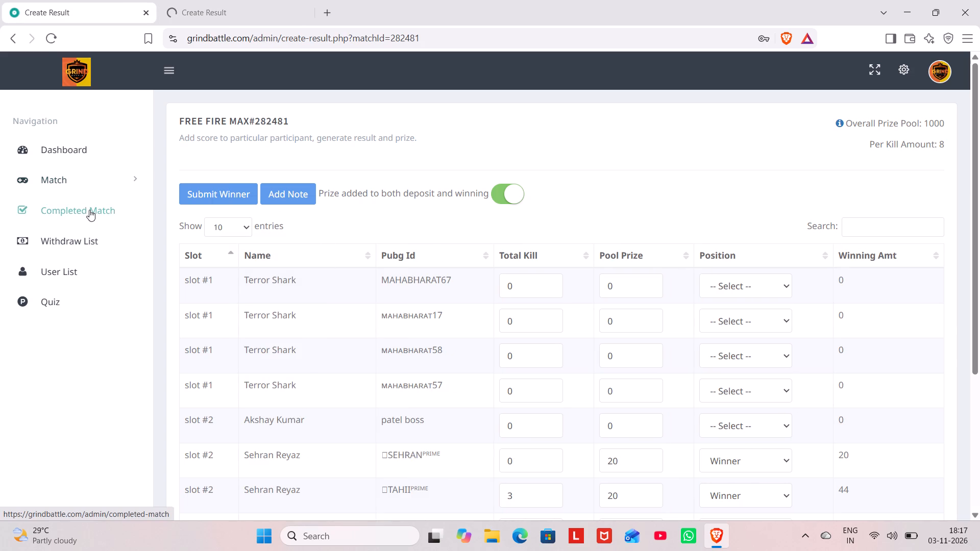
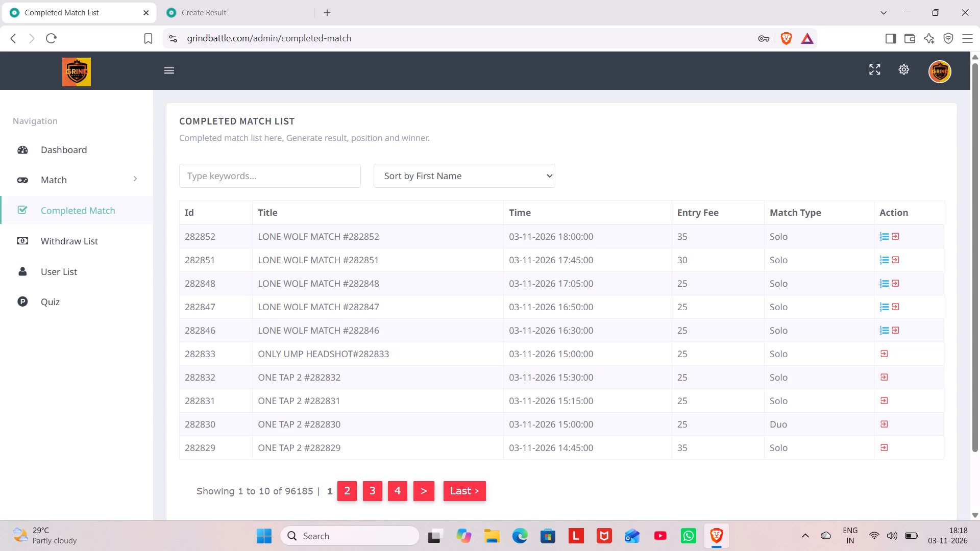
# Find match 282479 in the completed match list and open its result entry page.
pyautogui.click(328, 177)
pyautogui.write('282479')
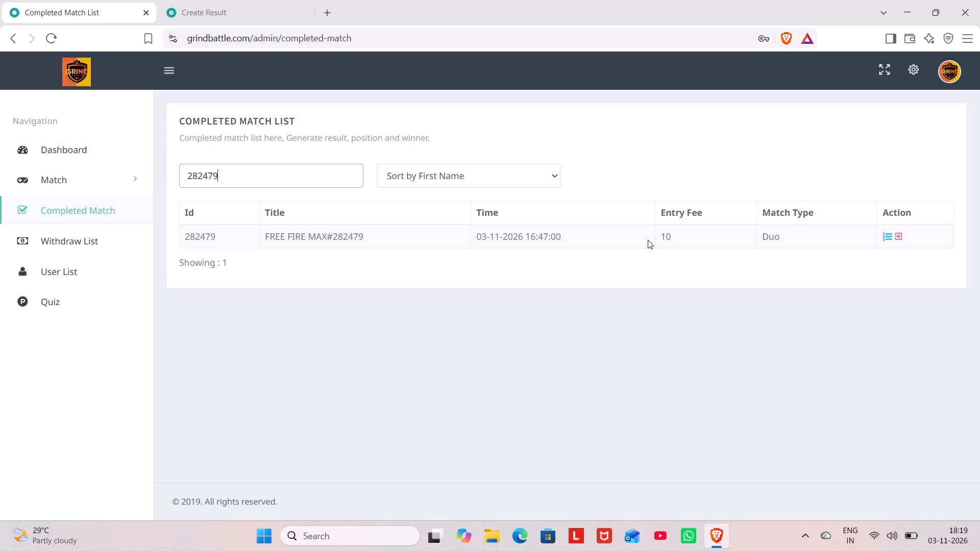
pyautogui.click(888, 239)
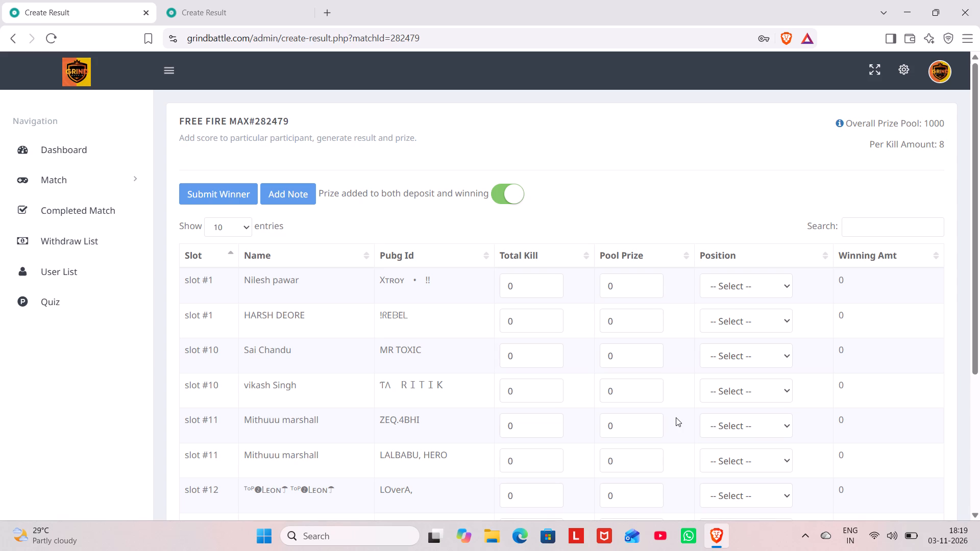
# Show 50 entries at once in the participant table of match #282479.
pyautogui.click(220, 224)
pyautogui.click(223, 270)
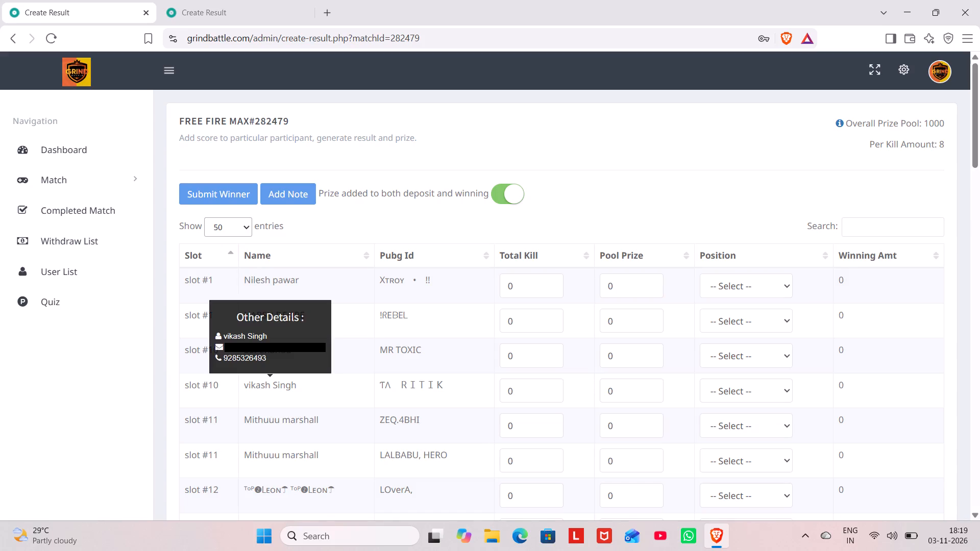
pyautogui.scroll(-3, 410, 432)
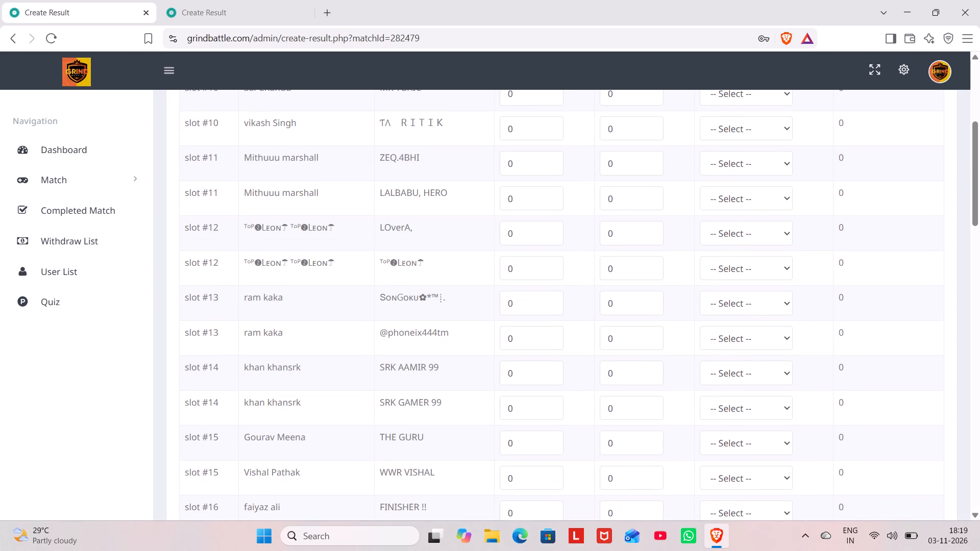
pyautogui.scroll(-3, 410, 432)
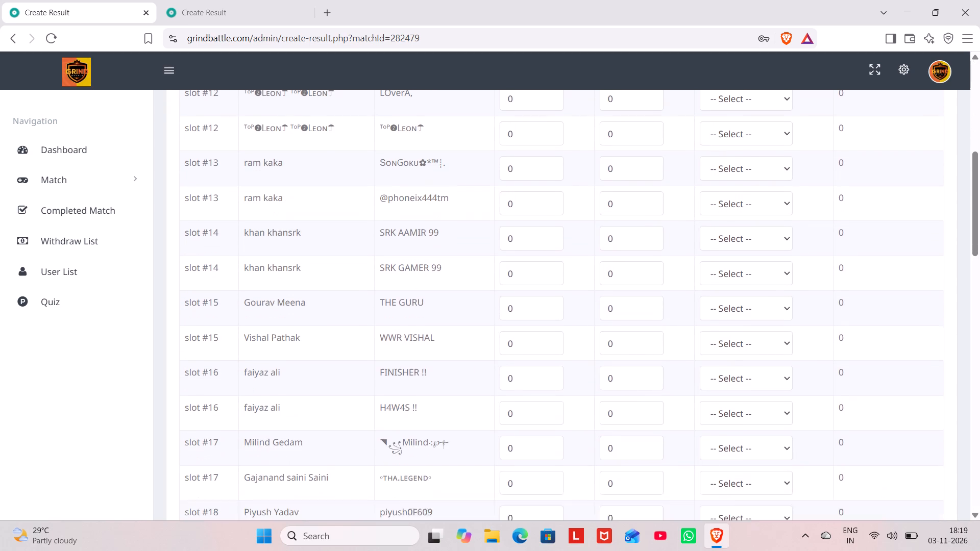
pyautogui.scroll(-4, 410, 432)
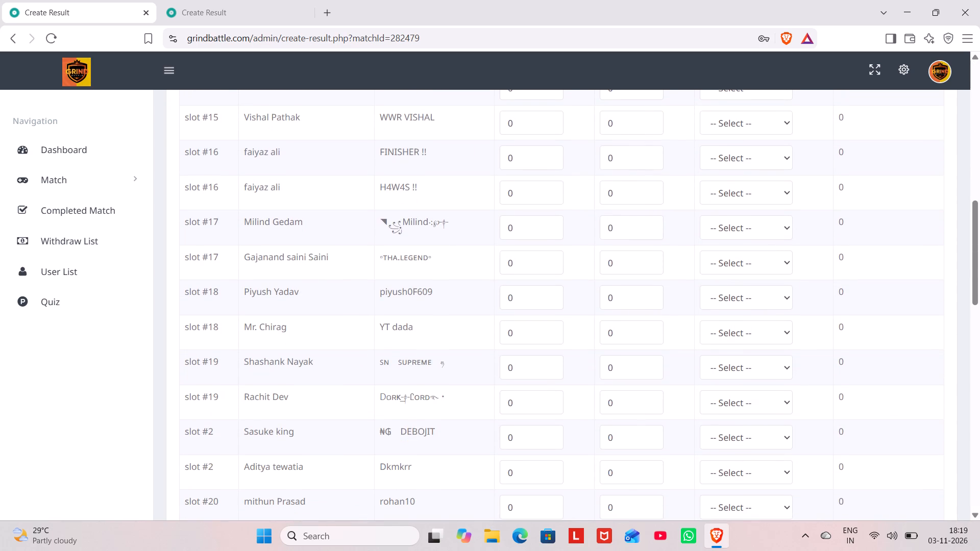
pyautogui.scroll(-5, 410, 432)
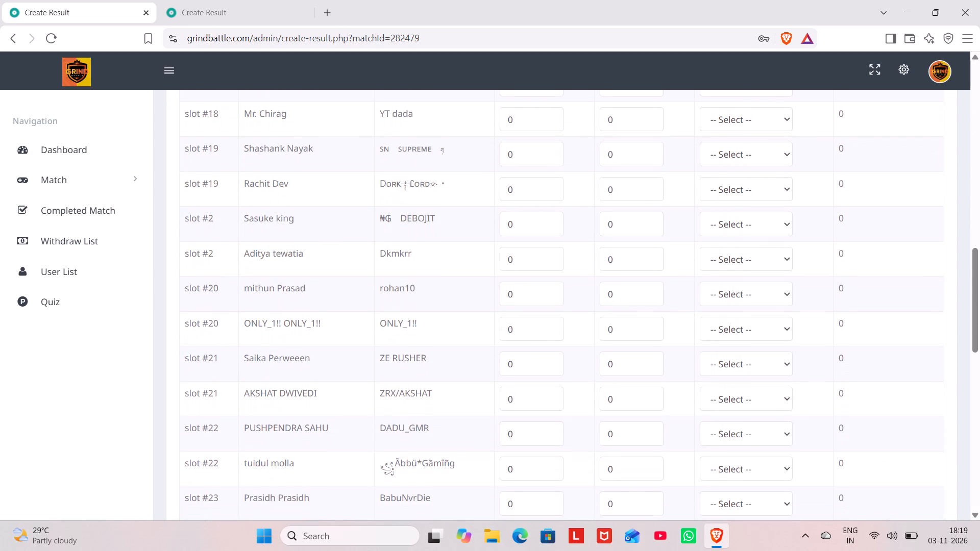
pyautogui.scroll(-3, 410, 432)
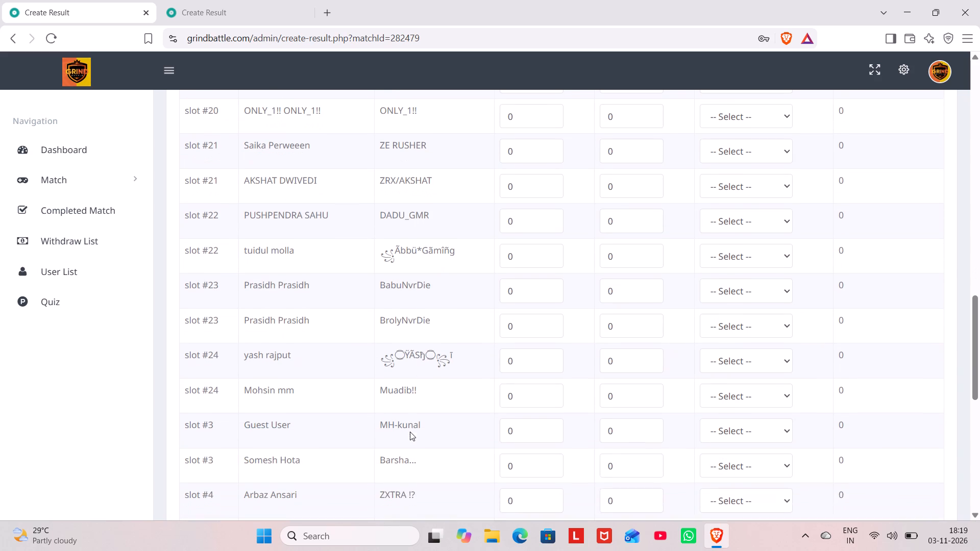
pyautogui.scroll(-5, 410, 432)
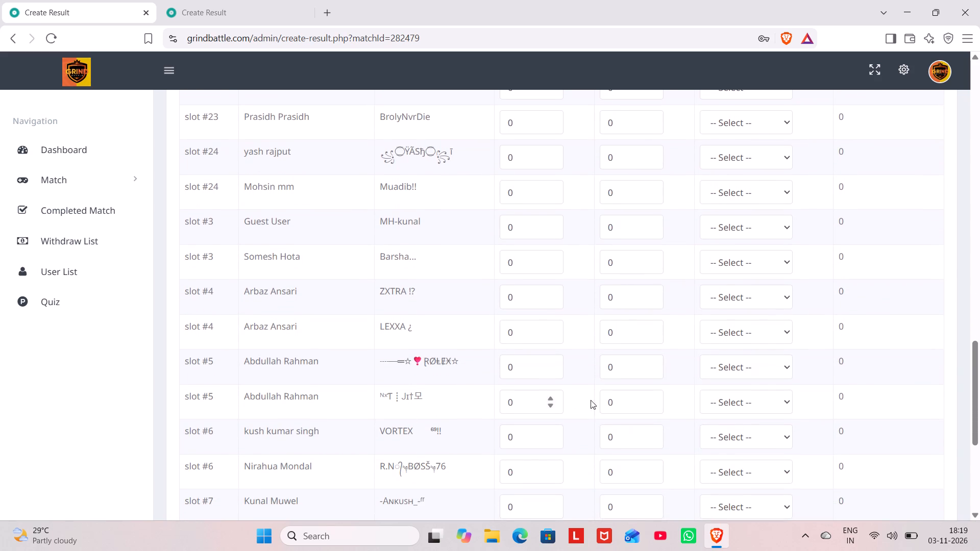
pyautogui.click(615, 404)
pyautogui.write('30')
pyautogui.press('Tab')
pyautogui.press('Down')
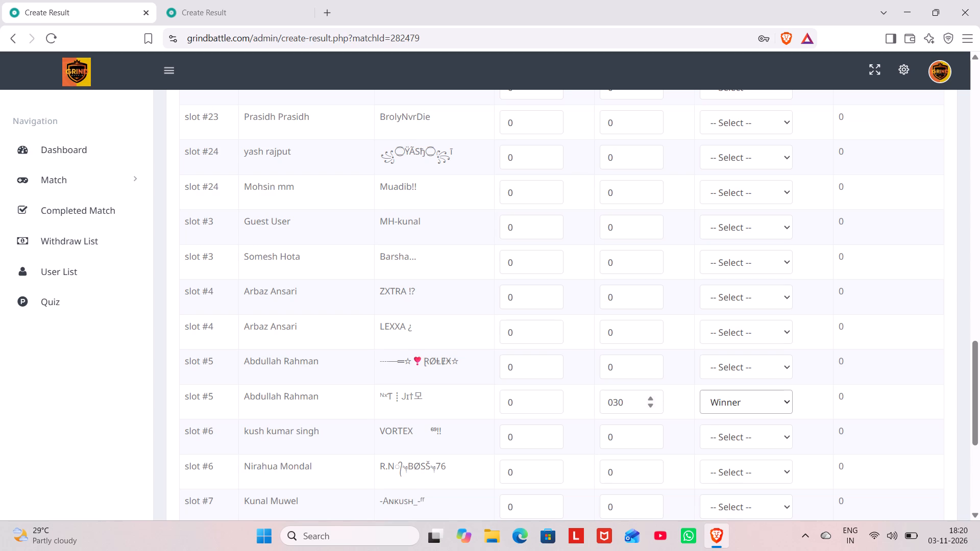
pyautogui.click(527, 372)
pyautogui.press('2')
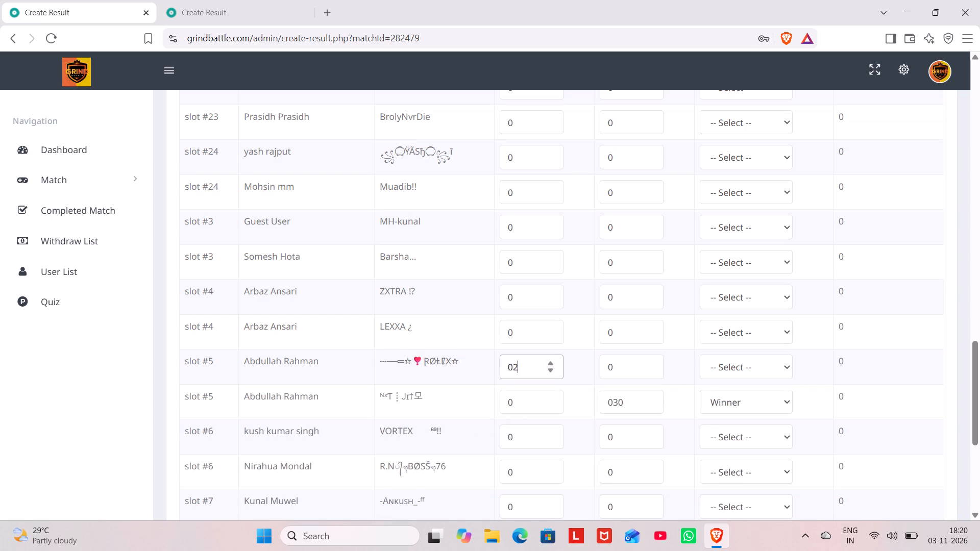
pyautogui.press('Tab')
pyautogui.write('30')
pyautogui.press('Tab')
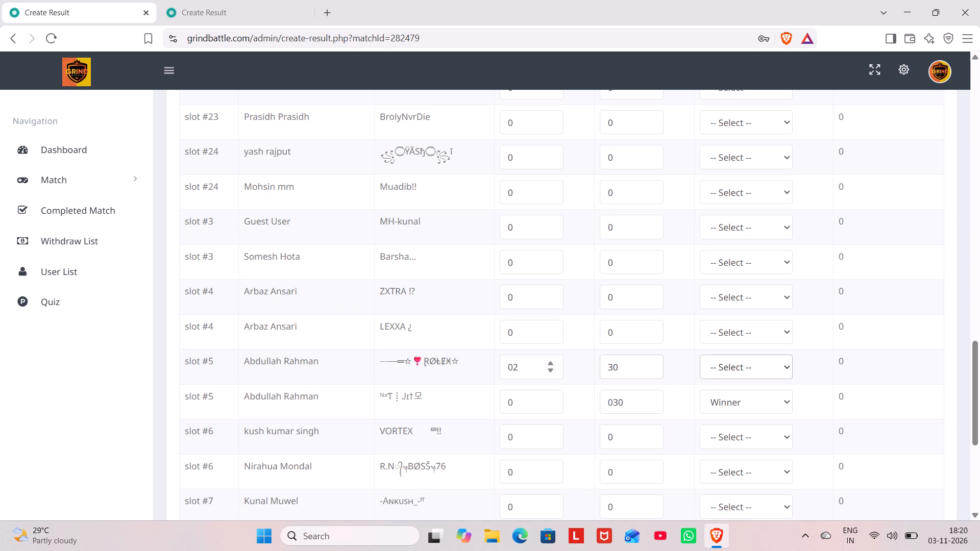
pyautogui.press('Down')
pyautogui.press('Tab')
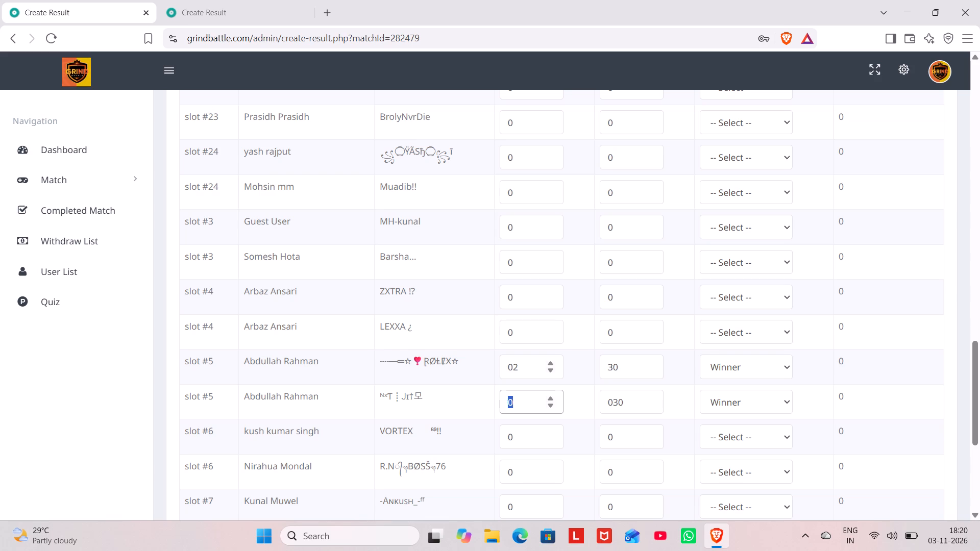
# Re-enter the second slot #5 player's total kill as 0 and pool prize as 30, keeping the Winner position.
pyautogui.press('0')
pyautogui.press('Tab')
pyautogui.press('2')
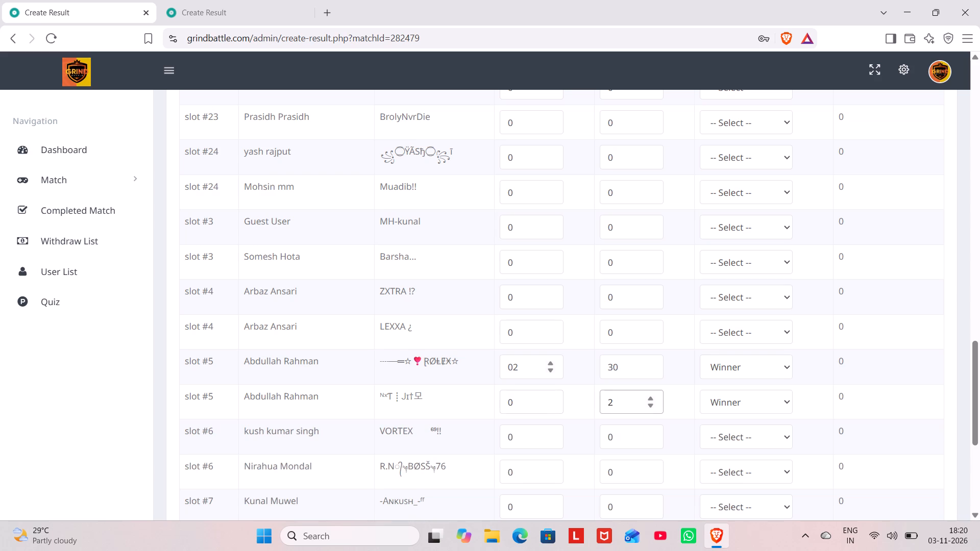
pyautogui.press('BackSpace')
pyautogui.write('30')
pyautogui.press('Tab')
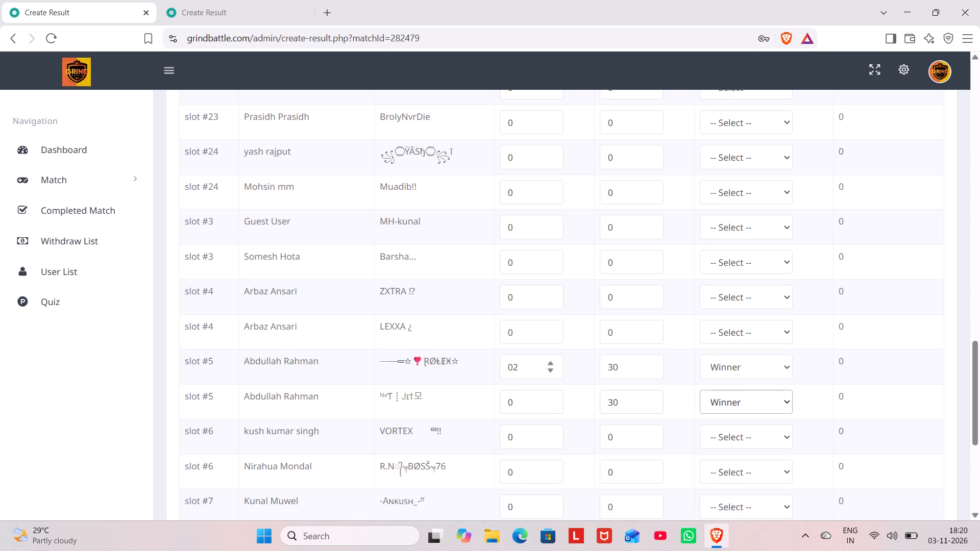
pyautogui.press('Tab')
pyautogui.click(437, 397)
pyautogui.scroll(4, 437, 397)
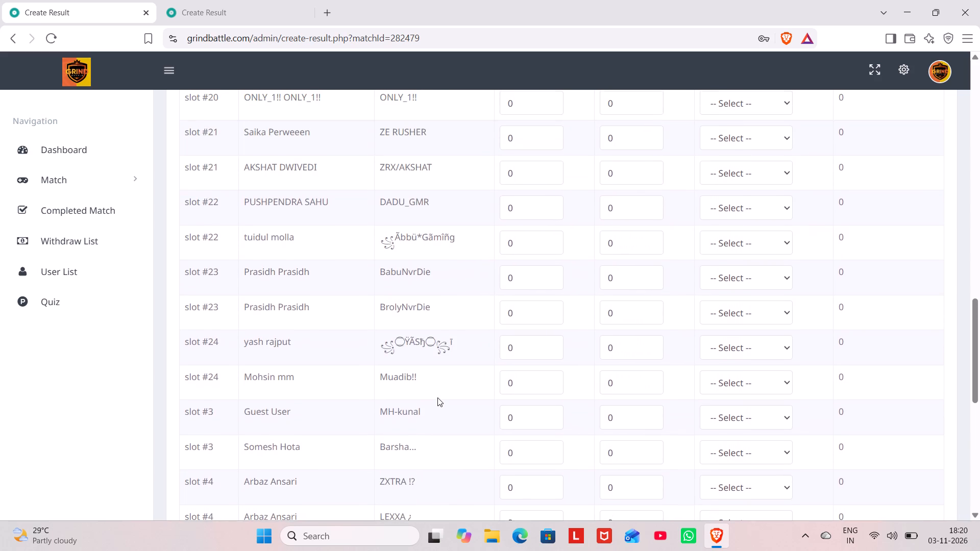
pyautogui.scroll(5, 437, 397)
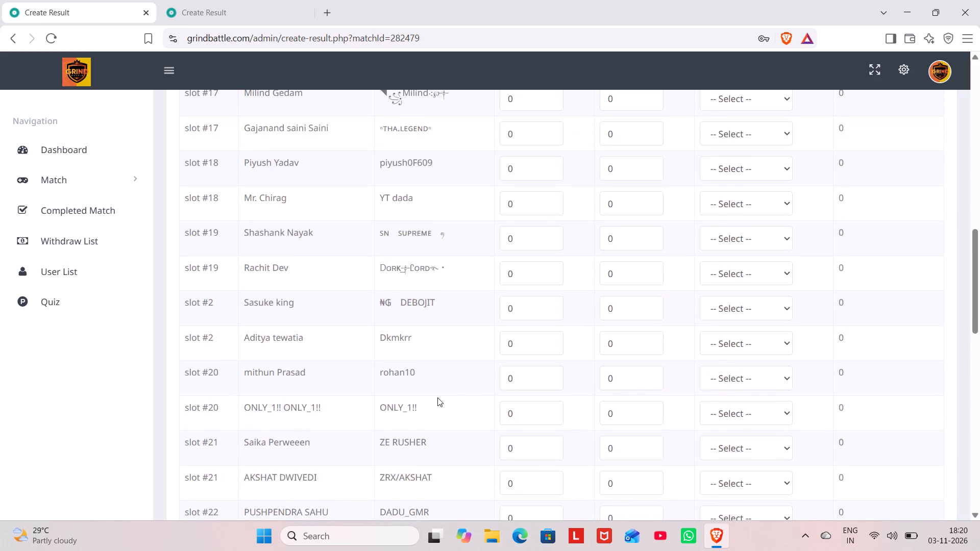
pyautogui.scroll(7, 437, 397)
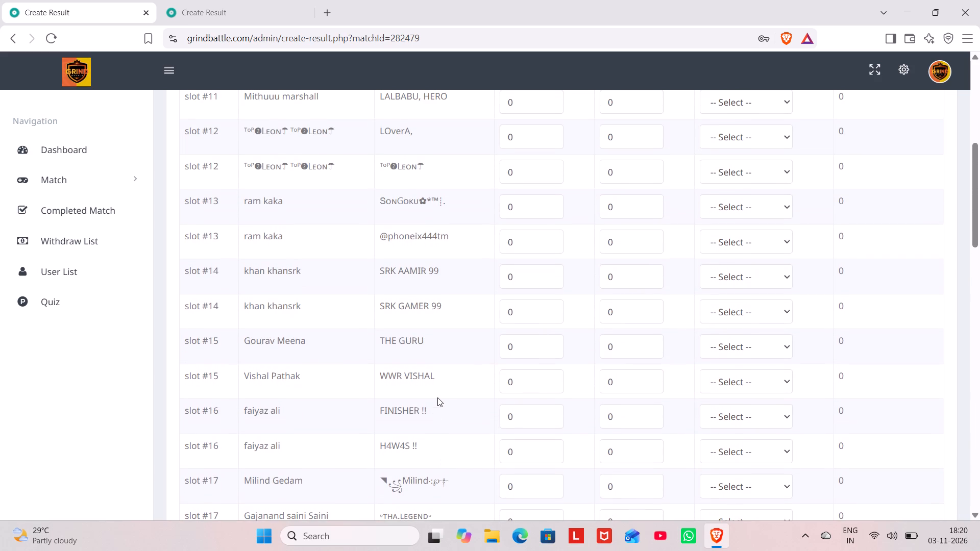
pyautogui.click(527, 199)
pyautogui.press('1')
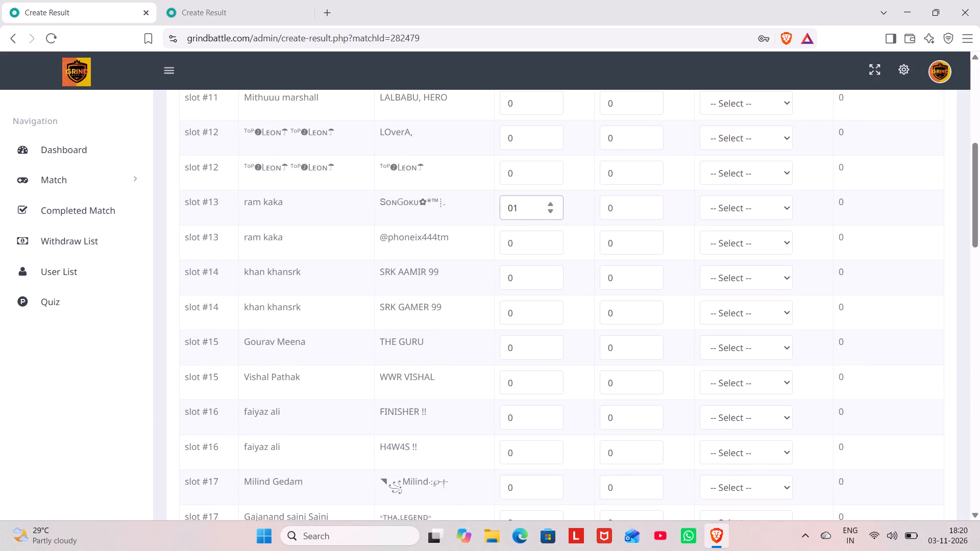
pyautogui.press('Tab')
pyautogui.press('Tab')
pyautogui.press('Tab')
pyautogui.write('03')
pyautogui.press('Tab')
pyautogui.click(429, 204)
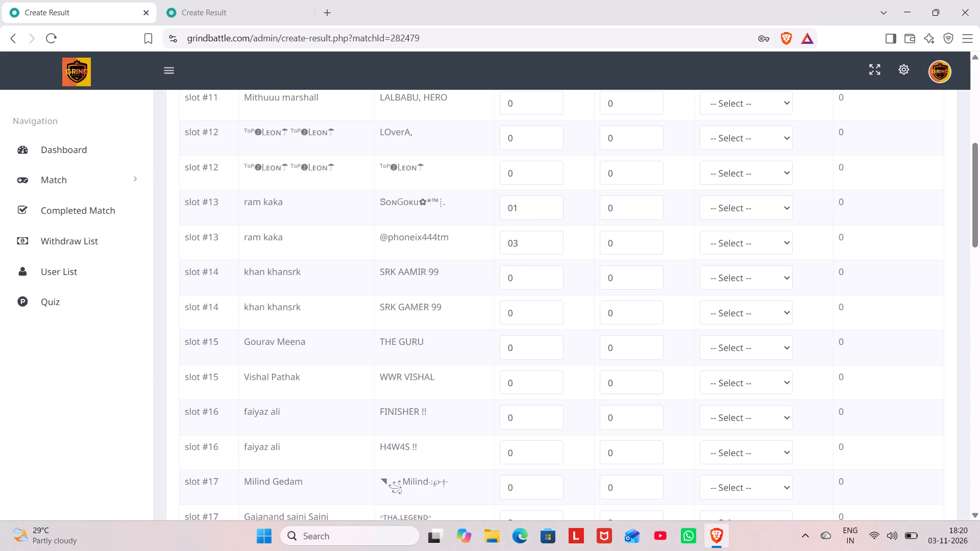
# Set the total kill of MR TOXIC in slot #10 to 7.
pyautogui.scroll(3, 483, 231)
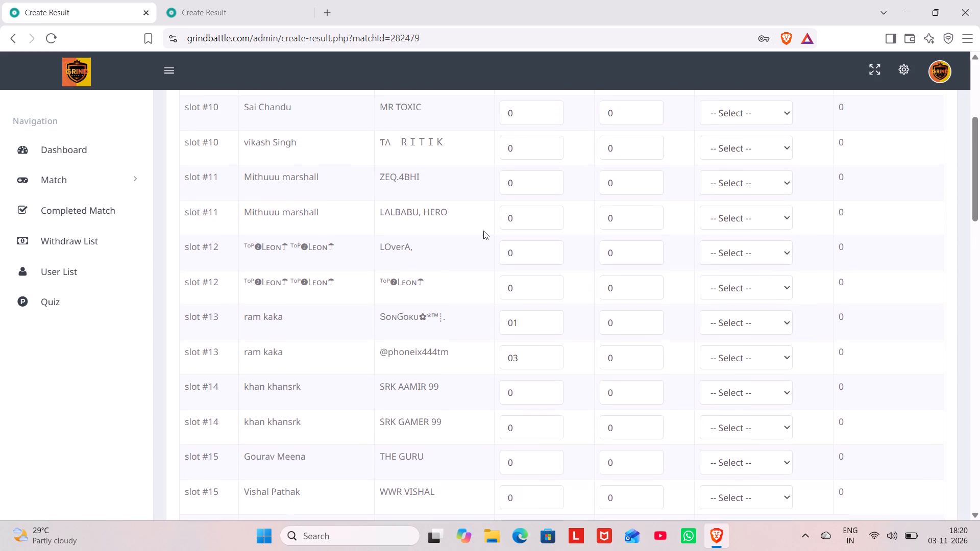
pyautogui.scroll(4, 483, 231)
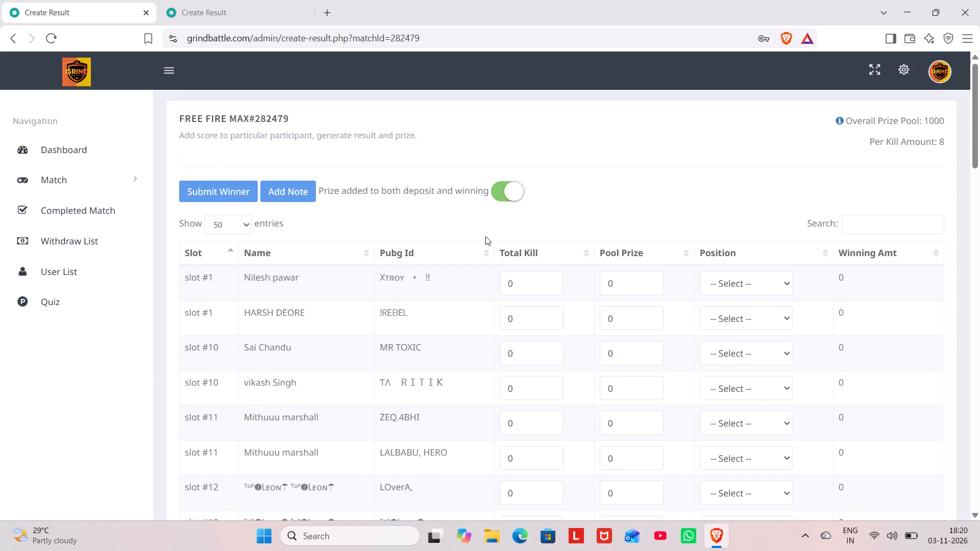
pyautogui.click(531, 352)
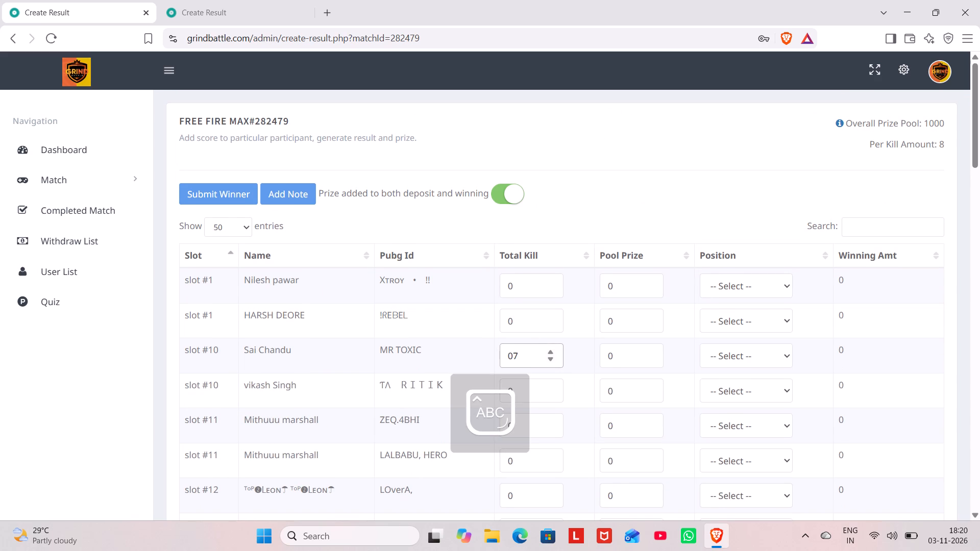
pyautogui.click(479, 368)
pyautogui.click(881, 228)
pyautogui.write('rp')
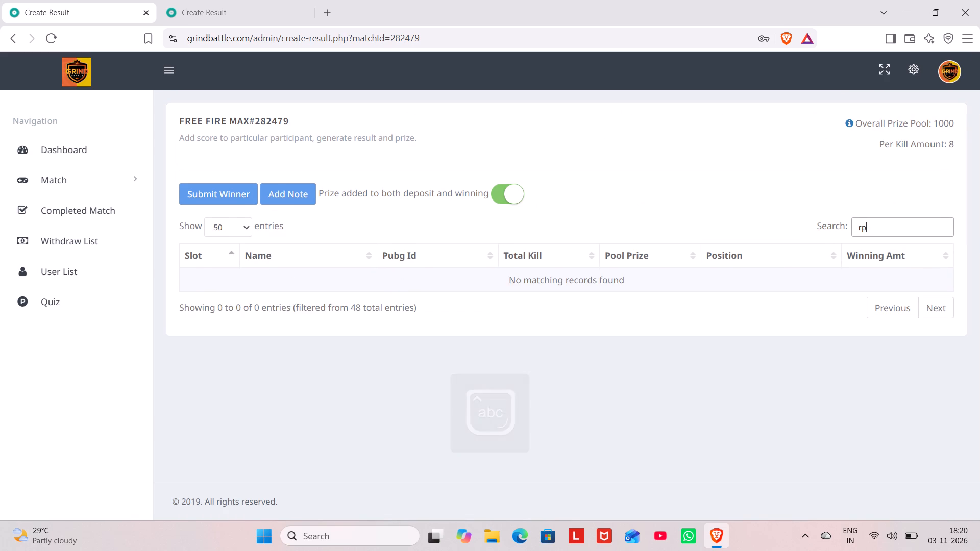
pyautogui.press('BackSpace')
pyautogui.press('o')
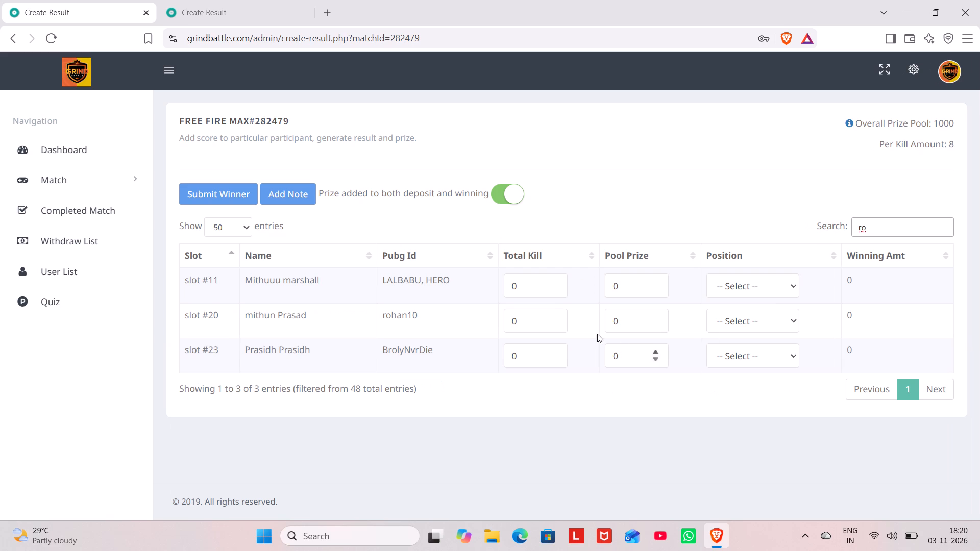
pyautogui.click(537, 328)
pyautogui.press('4')
pyautogui.press('Tab')
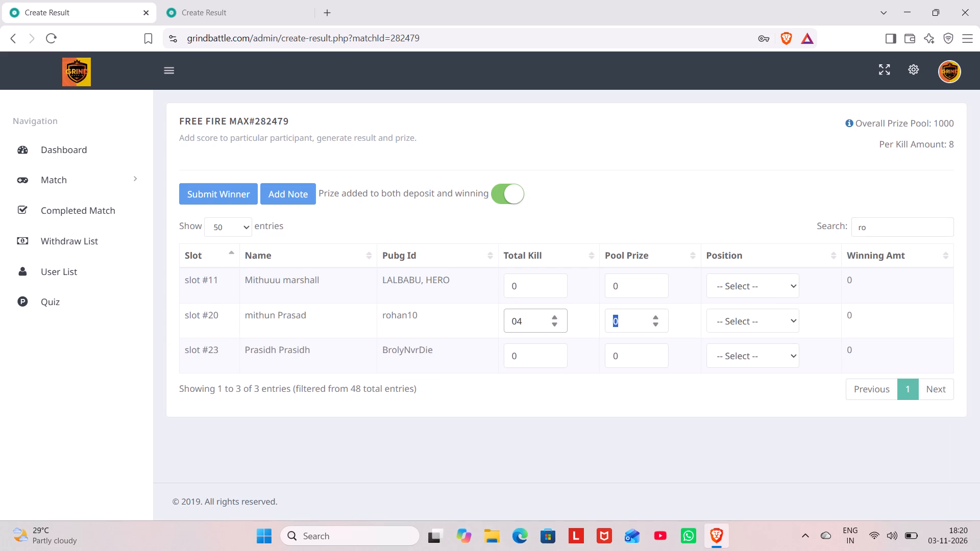
pyautogui.click(884, 233)
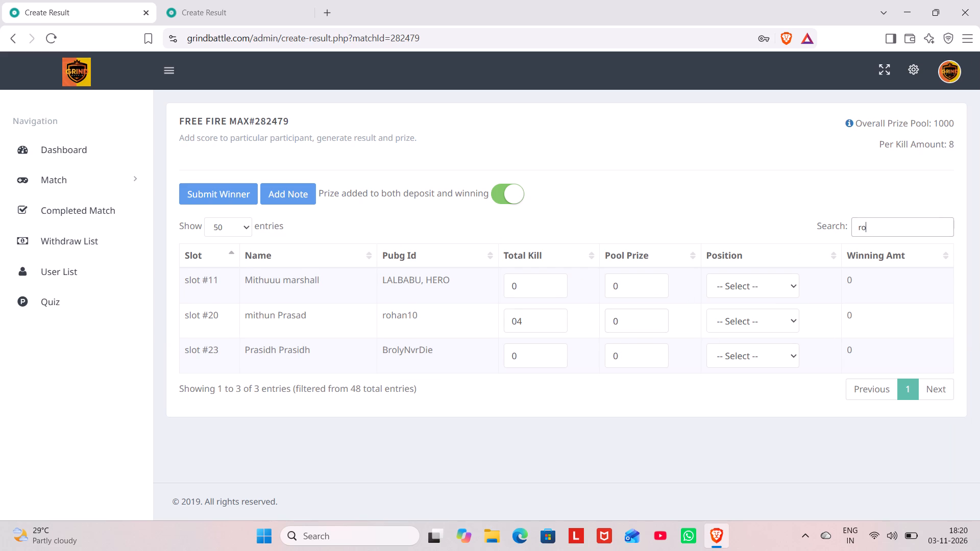
pyautogui.press('BackSpace')
pyautogui.press('BackSpace')
pyautogui.press('BackSpace')
pyautogui.press('BackSpace')
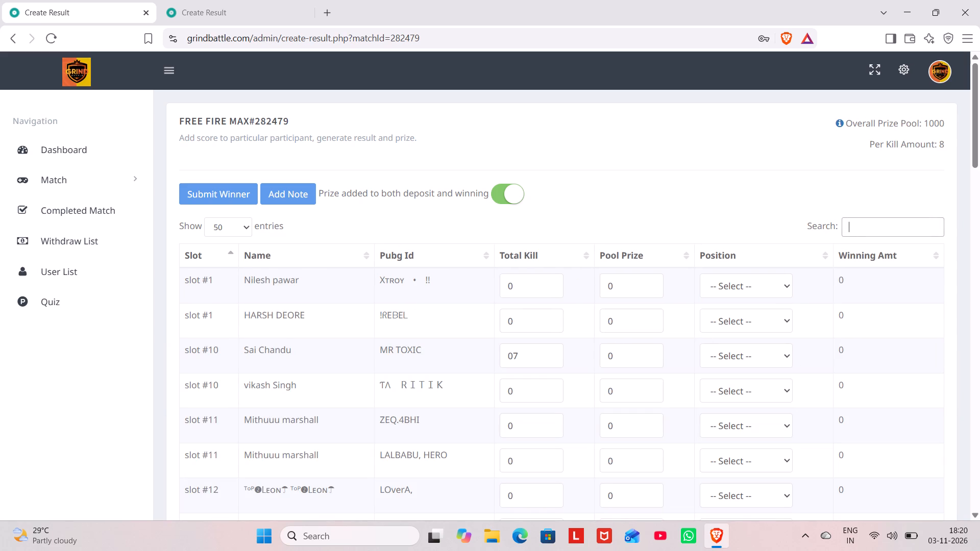
pyautogui.write('111')
pyautogui.click(536, 284)
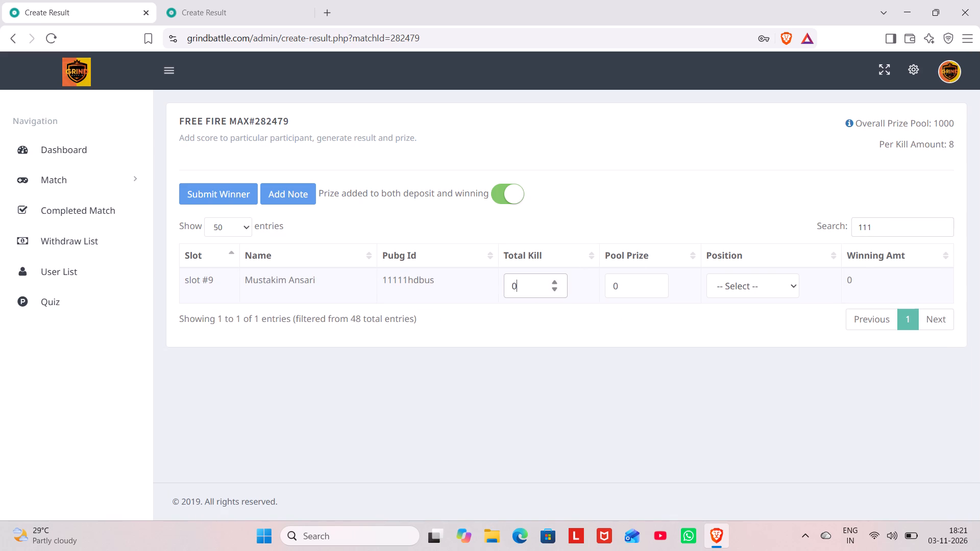
pyautogui.press('1')
pyautogui.press('Tab')
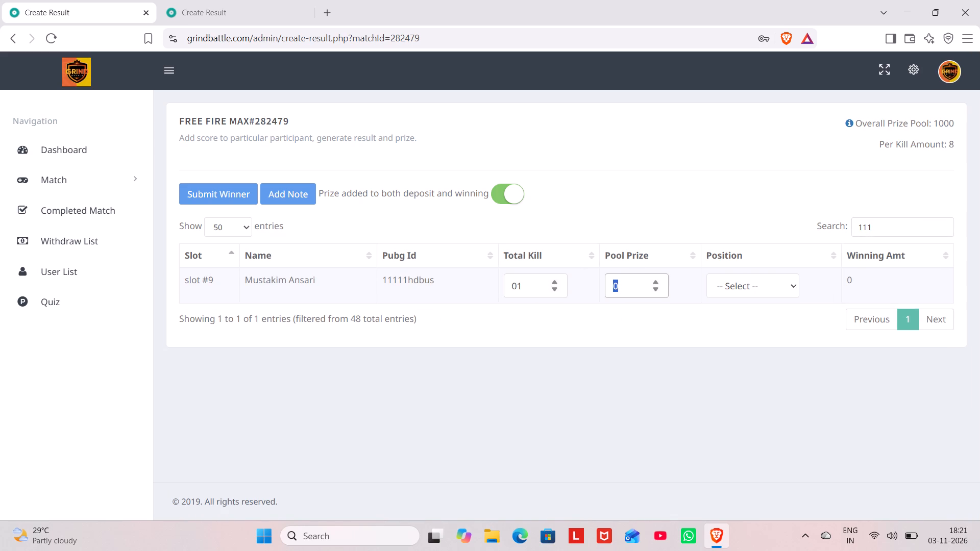
# Filter the participants by "ara" and set the total kill of ARAV~ in slot #7 to 2.
pyautogui.click(896, 236)
pyautogui.press('BackSpace')
pyautogui.press('BackSpace')
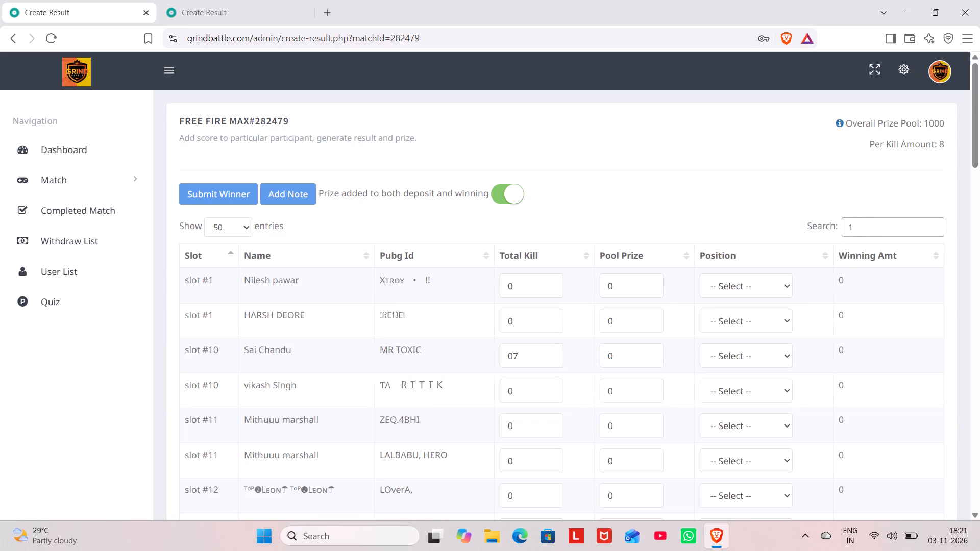
pyautogui.press('BackSpace')
pyautogui.press('BackSpace')
pyautogui.write('ara')
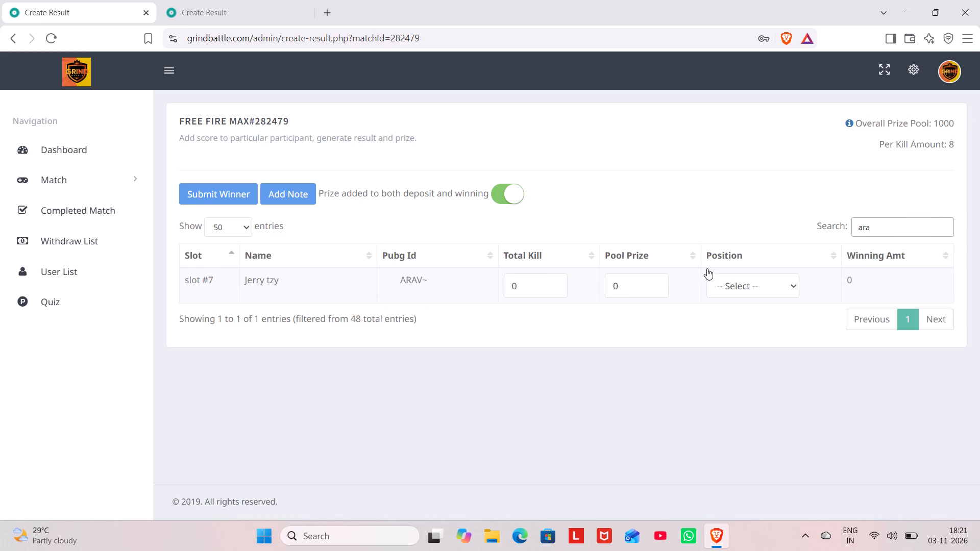
pyautogui.click(533, 285)
pyautogui.press('2')
# Filter the participants by "su" and set the total kill of DEBOJIT in slot #2 to 3.
pyautogui.press('Tab')
pyautogui.click(897, 226)
pyautogui.press('BackSpace')
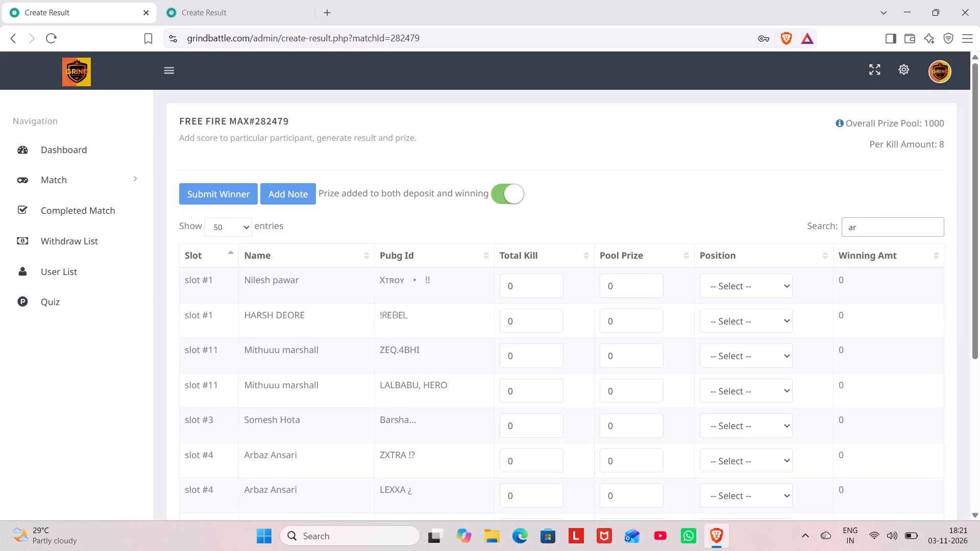
pyautogui.press('BackSpace')
pyautogui.press('BackSpace')
pyautogui.press('BackSpace')
pyautogui.press('BackSpace')
pyautogui.press('BackSpace')
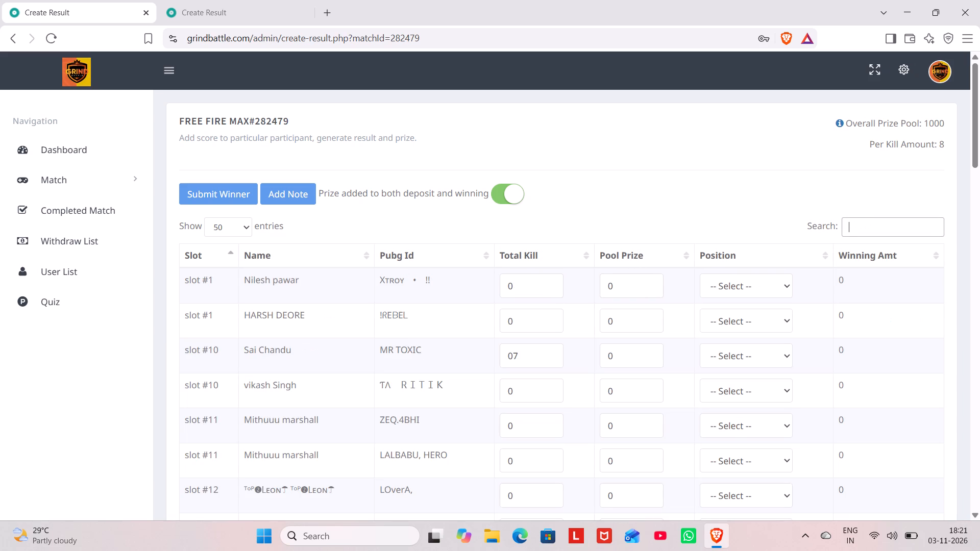
pyautogui.write('su')
pyautogui.press('BackSpace')
pyautogui.press('BackSpace')
pyautogui.press('BackSpace')
pyautogui.write('su')
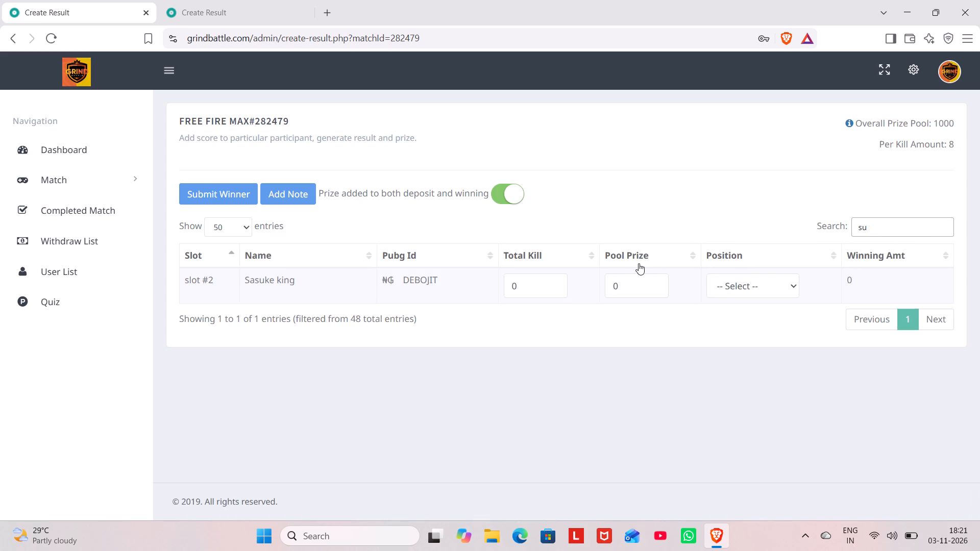
pyautogui.click(524, 287)
pyautogui.press('3')
pyautogui.press('Tab')
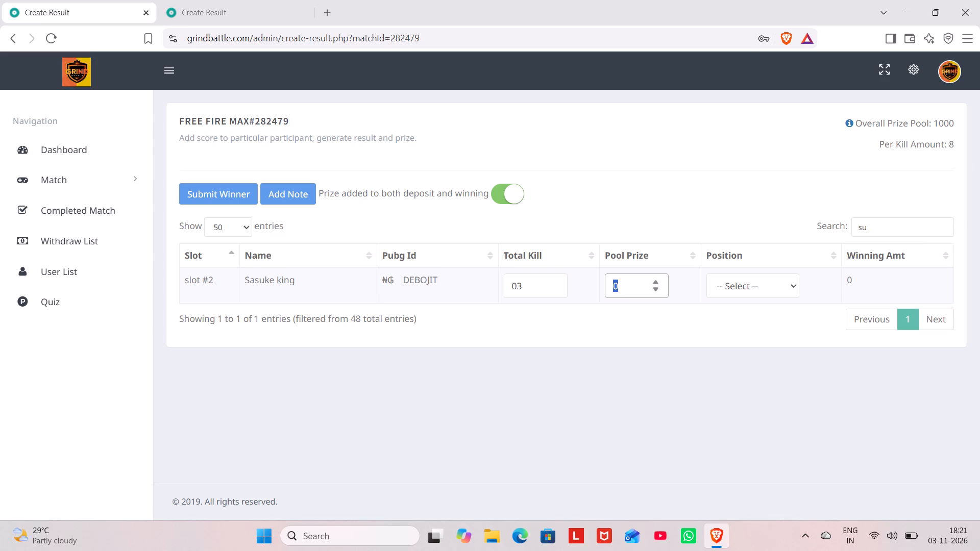
# Clear the participant filter and set the total kill of SN SUPREME in slot #19 to 3.
pyautogui.click(908, 228)
pyautogui.press('BackSpace')
pyautogui.press('BackSpace')
pyautogui.press('BackSpace')
pyautogui.press('BackSpace')
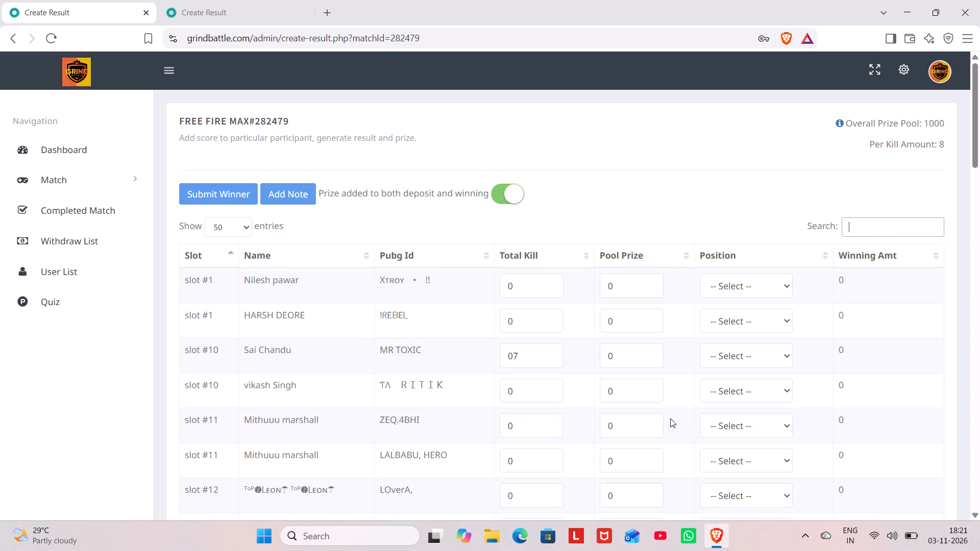
pyautogui.scroll(-4, 448, 448)
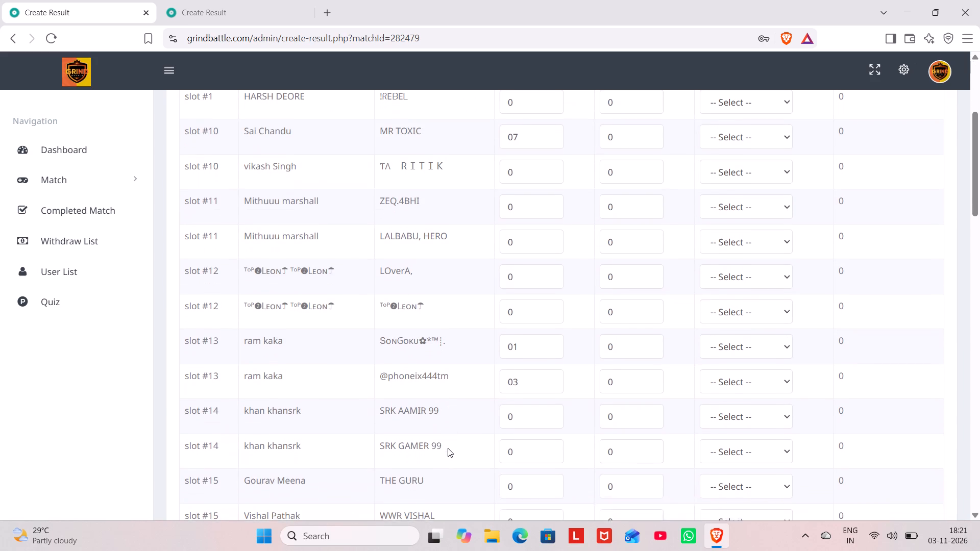
pyautogui.scroll(-4, 448, 448)
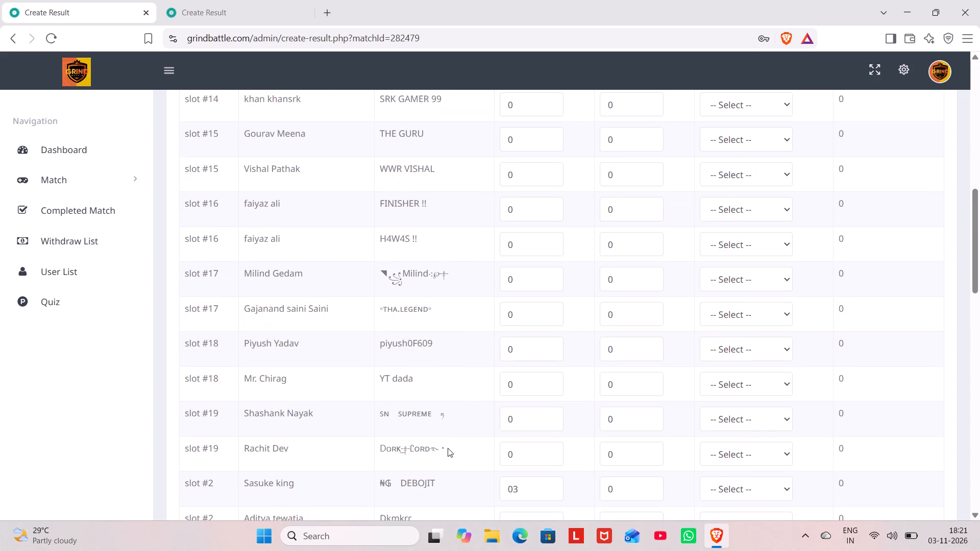
pyautogui.scroll(-1, 448, 448)
pyautogui.click(524, 380)
pyautogui.press('3')
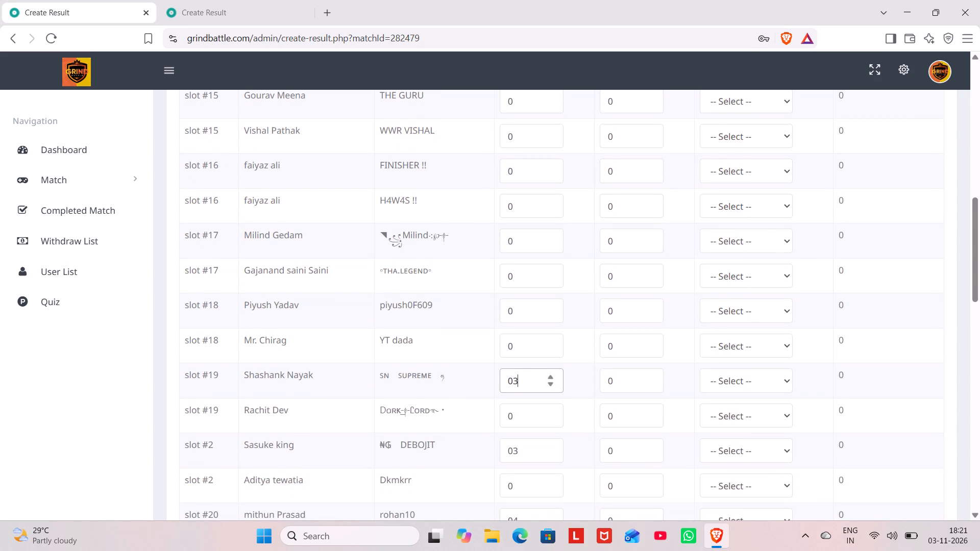
pyautogui.press('Tab')
pyautogui.click(491, 369)
pyautogui.scroll(5, 491, 369)
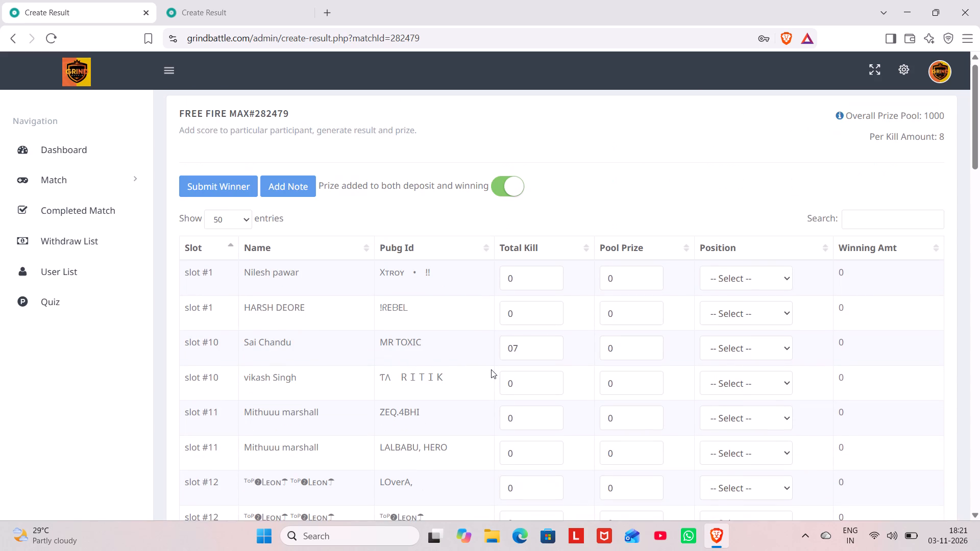
pyautogui.click(864, 230)
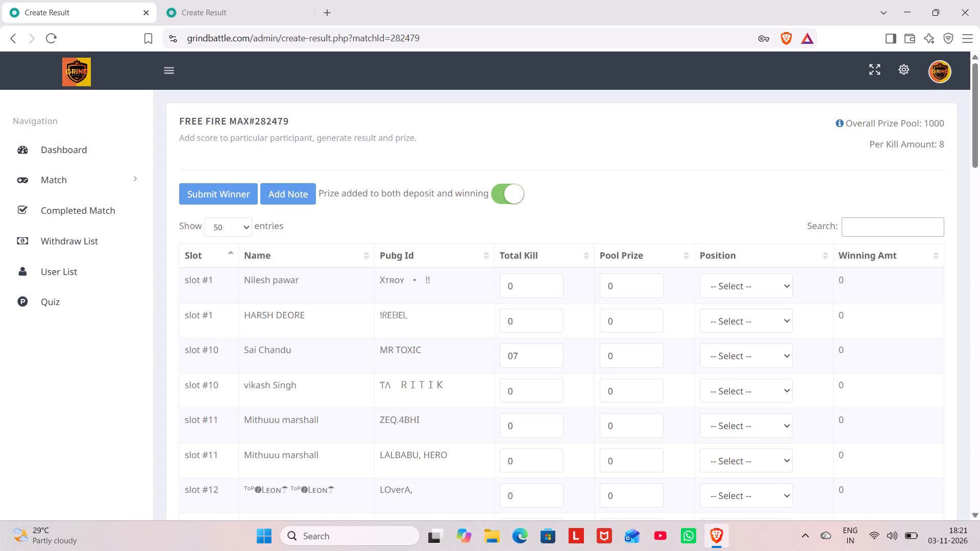
pyautogui.write('mua')
pyautogui.click(540, 288)
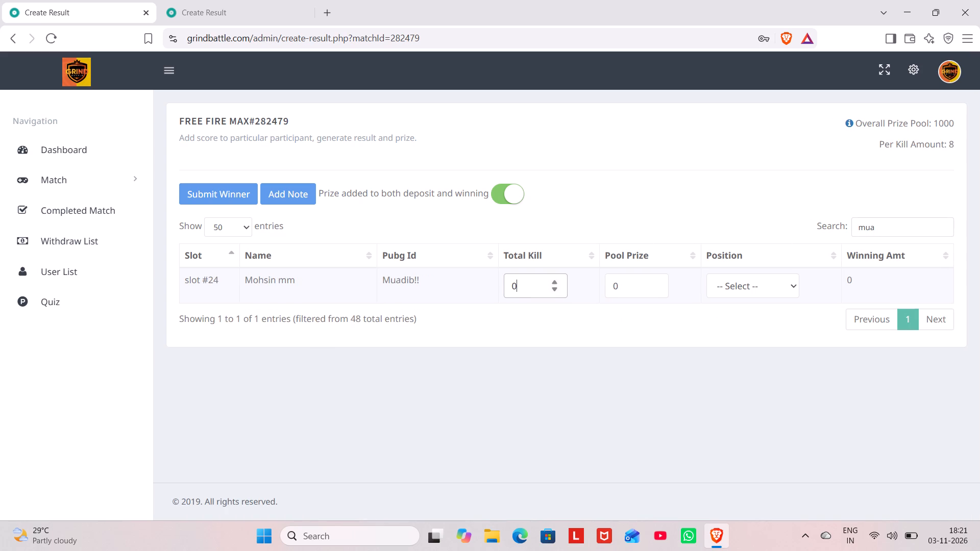
pyautogui.press('2')
pyautogui.press('Tab')
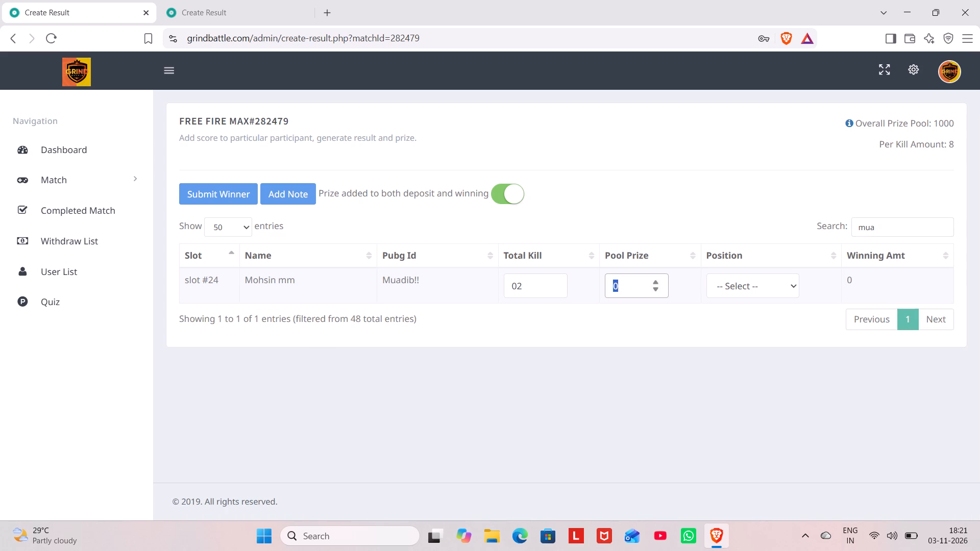
pyautogui.click(899, 234)
pyautogui.press('BackSpace')
pyautogui.press('BackSpace')
pyautogui.press('BackSpace')
pyautogui.press('BackSpace')
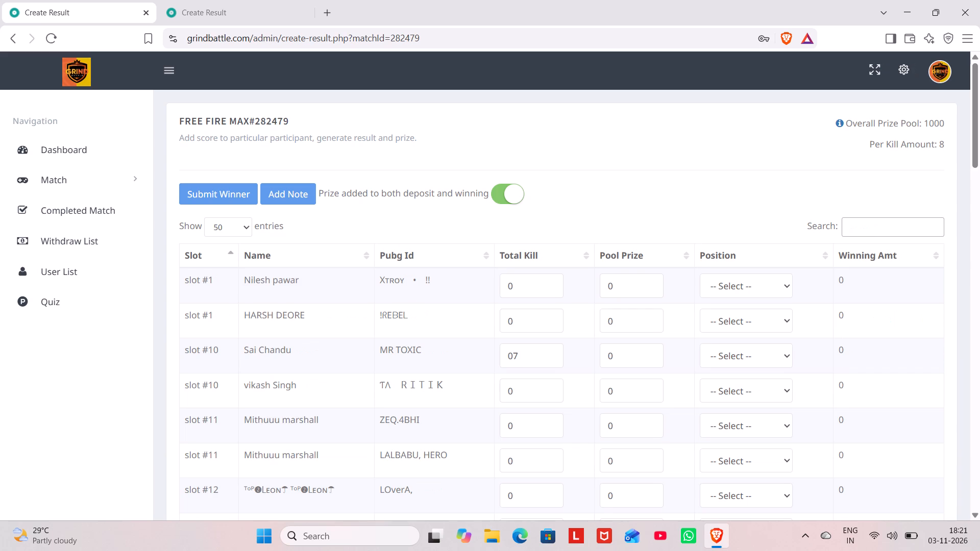
pyautogui.write('sr')
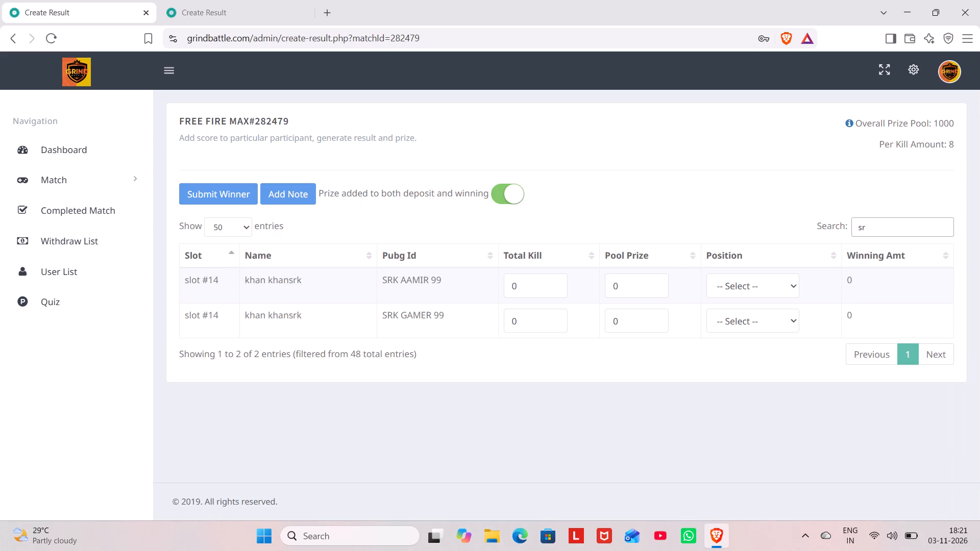
pyautogui.click(519, 316)
pyautogui.press('1')
pyautogui.press('Tab')
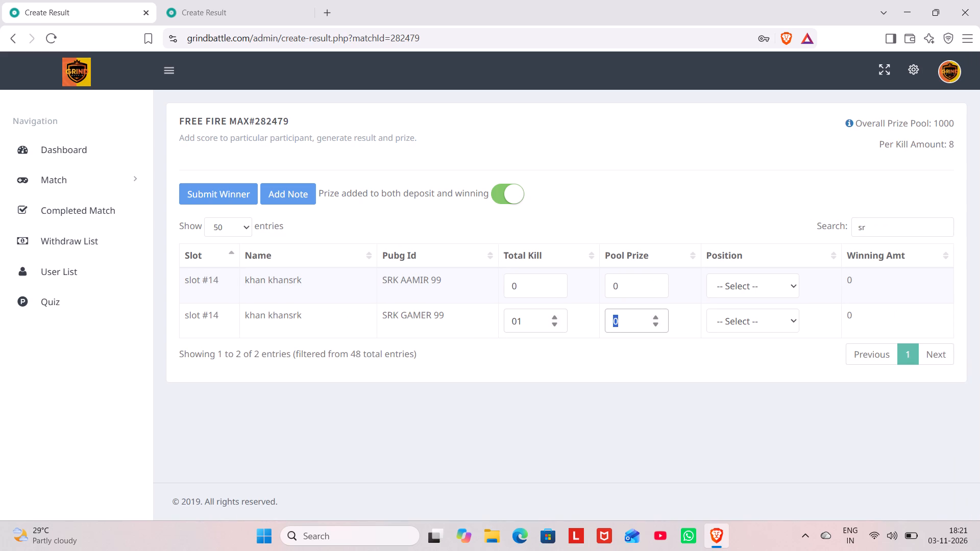
pyautogui.click(905, 228)
pyautogui.press('BackSpace')
pyautogui.press('BackSpace')
pyautogui.press('BackSpace')
pyautogui.press('BackSpace')
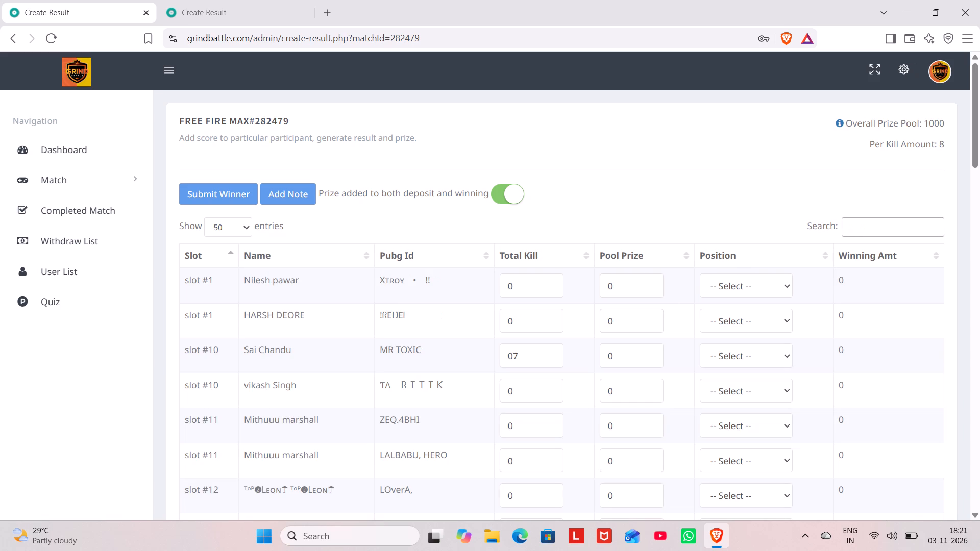
pyautogui.write('lex')
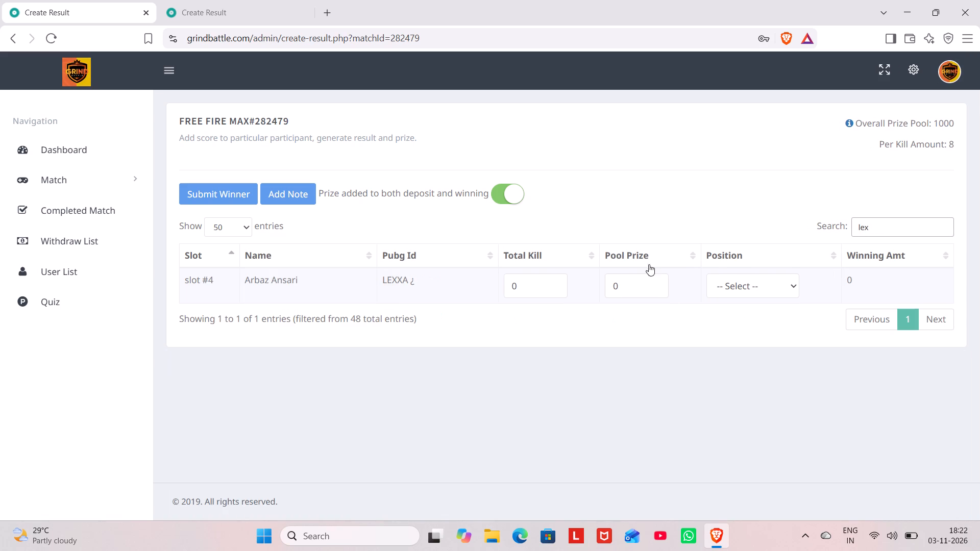
pyautogui.click(541, 284)
pyautogui.press('2')
pyautogui.press('Tab')
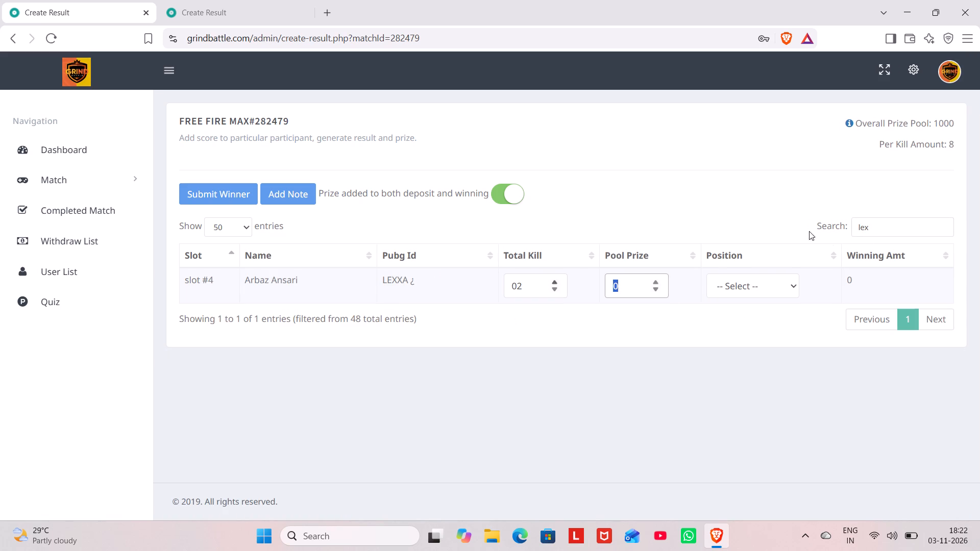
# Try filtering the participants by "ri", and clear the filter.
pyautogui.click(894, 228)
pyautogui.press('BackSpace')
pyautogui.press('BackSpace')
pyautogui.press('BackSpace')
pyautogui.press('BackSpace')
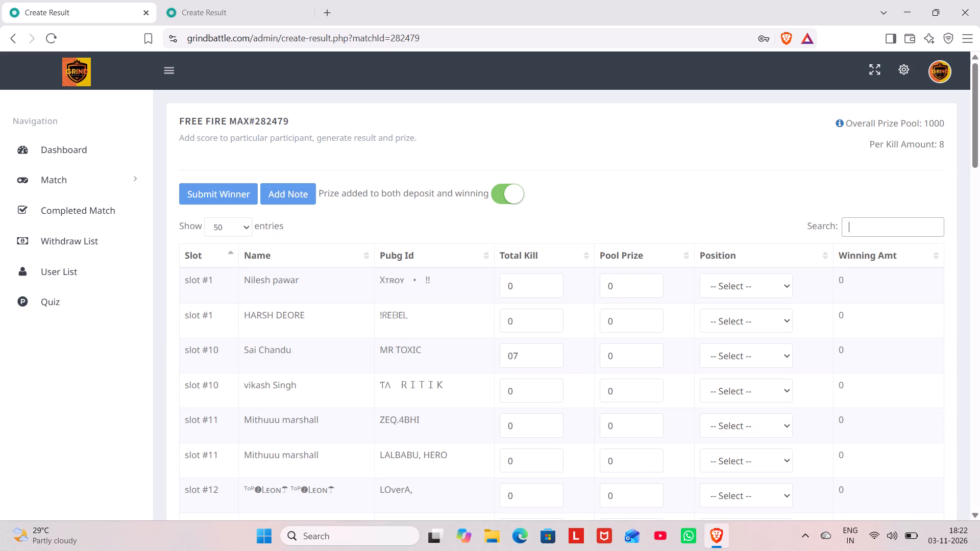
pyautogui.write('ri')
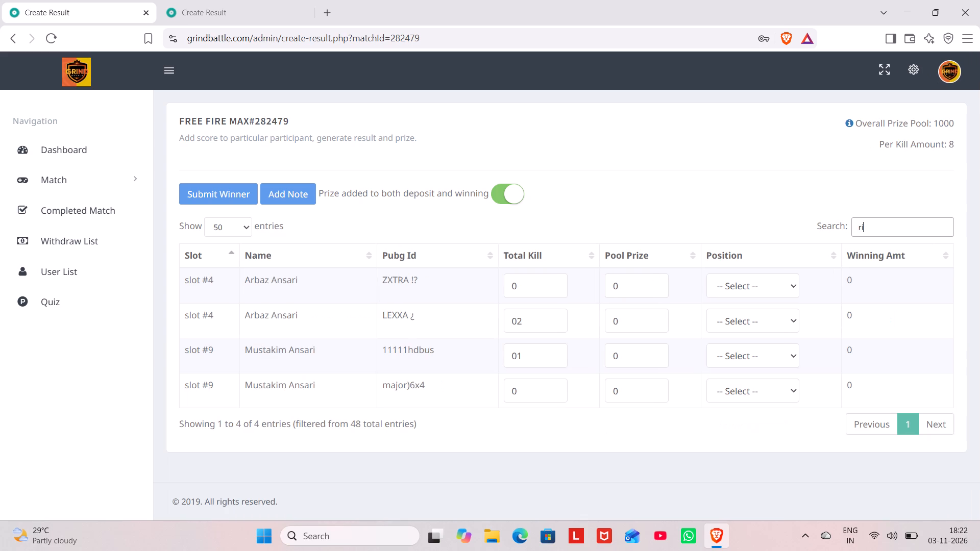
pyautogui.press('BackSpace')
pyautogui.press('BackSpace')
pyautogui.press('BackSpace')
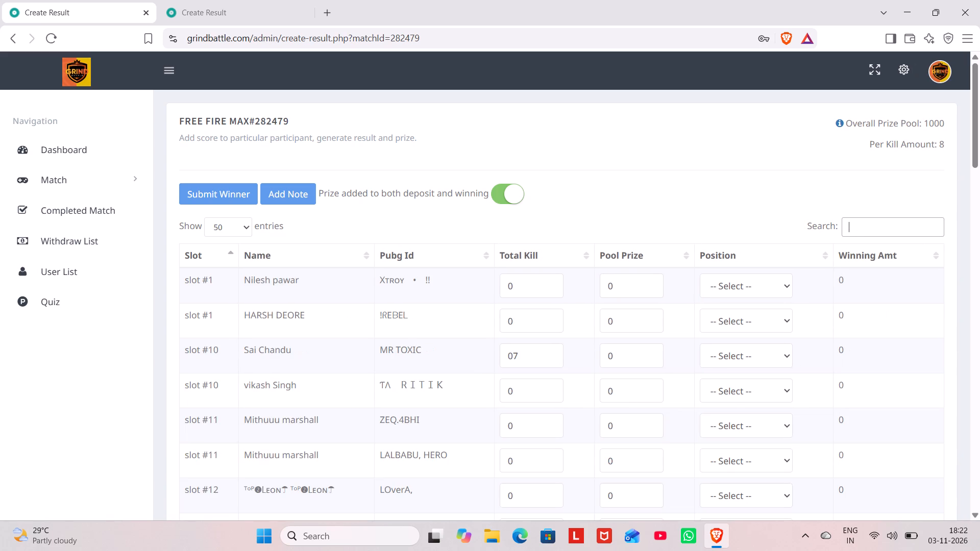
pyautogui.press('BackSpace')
pyautogui.write('br')
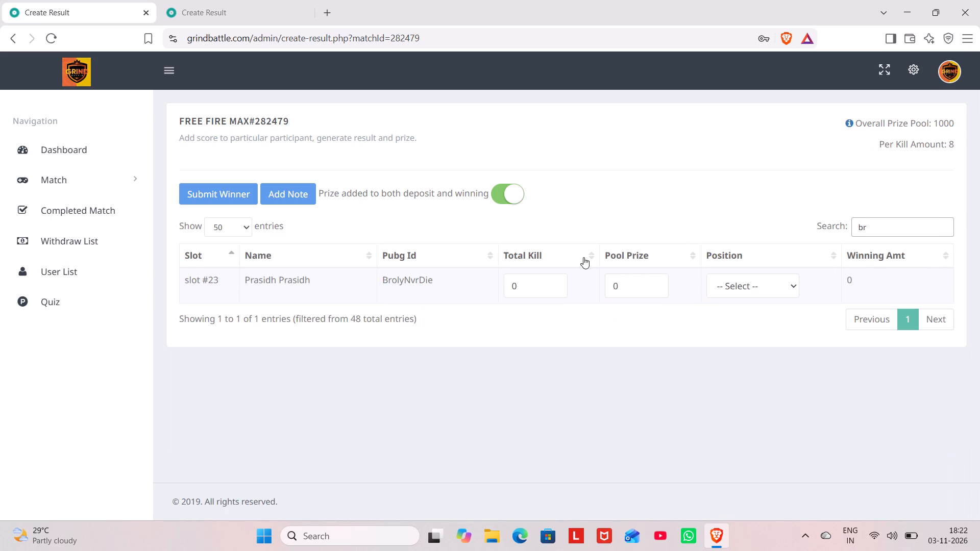
pyautogui.click(525, 293)
pyautogui.press('3')
pyautogui.press('Tab')
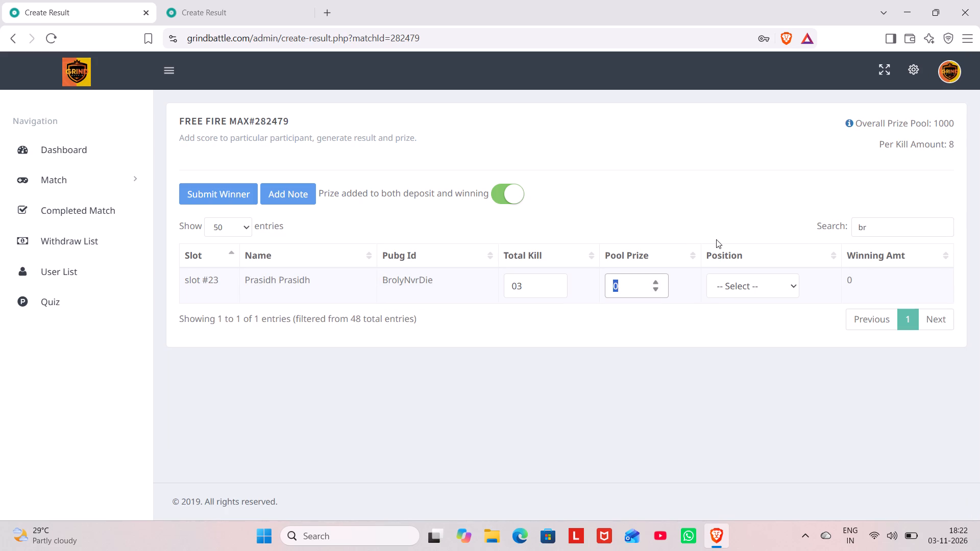
pyautogui.click(897, 228)
pyautogui.press('BackSpace')
pyautogui.press('BackSpace')
pyautogui.press('BackSpace')
pyautogui.press('BackSpace')
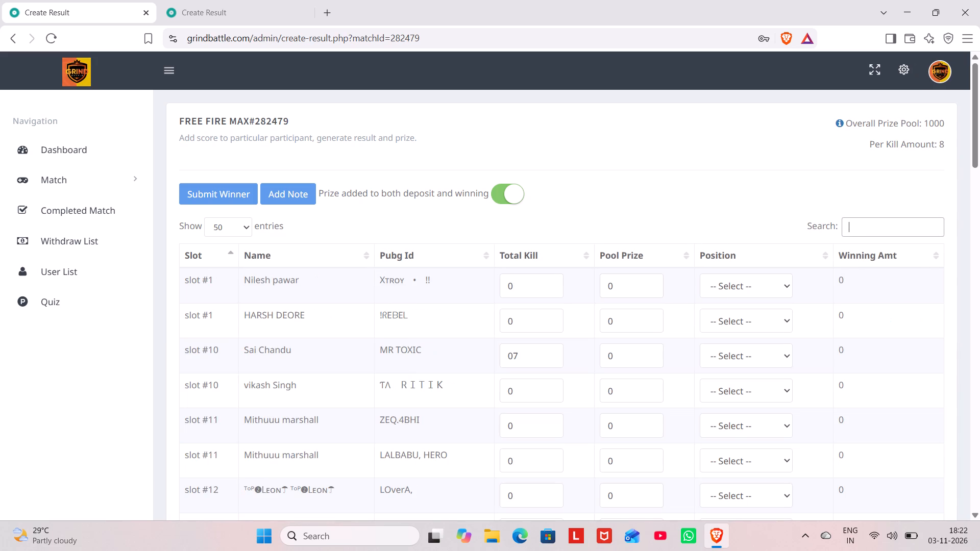
pyautogui.write('ba')
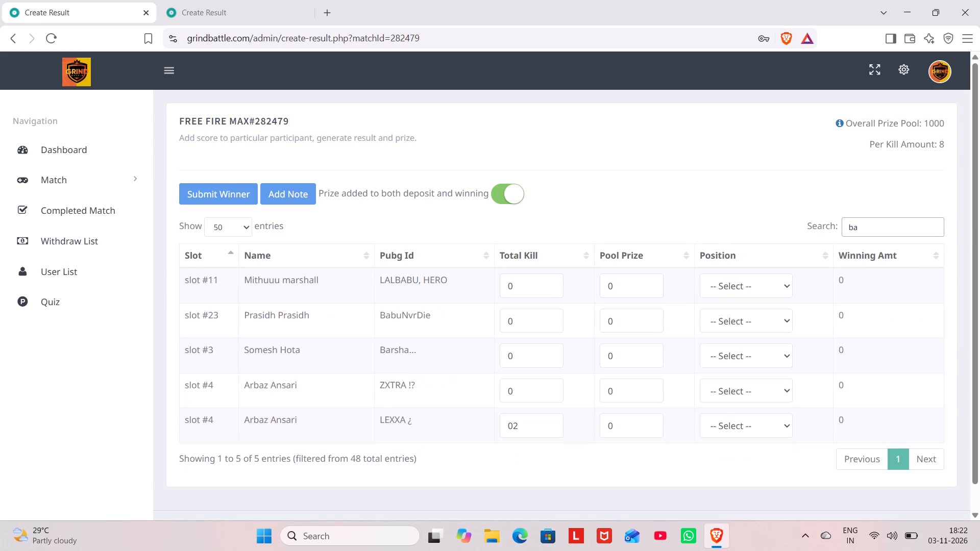
pyautogui.click(510, 315)
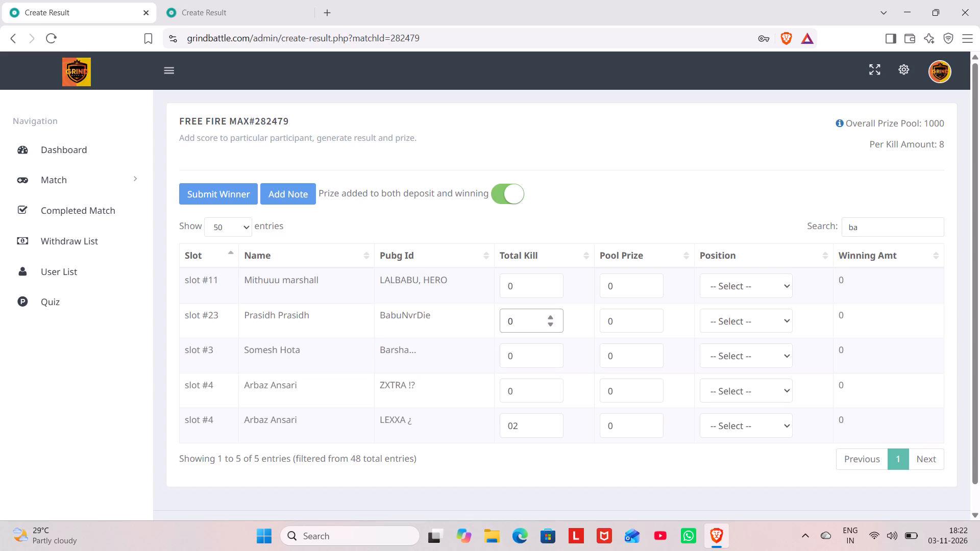
pyautogui.press('Right')
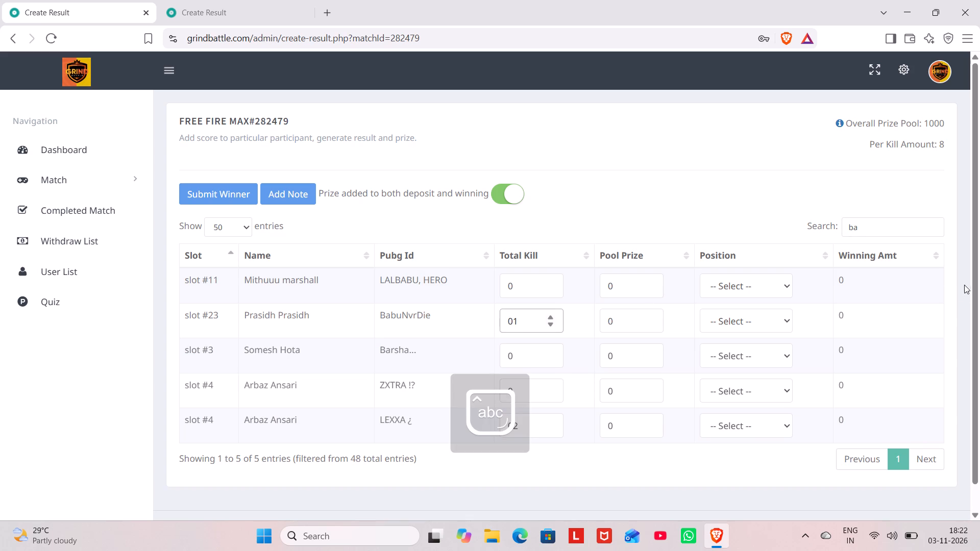
pyautogui.click(884, 232)
pyautogui.press('BackSpace')
pyautogui.press('BackSpace')
pyautogui.press('BackSpace')
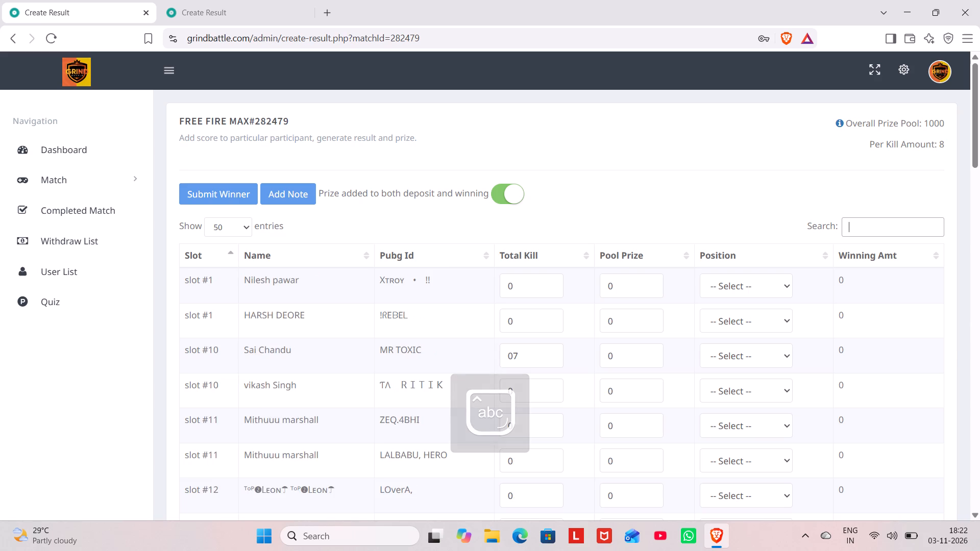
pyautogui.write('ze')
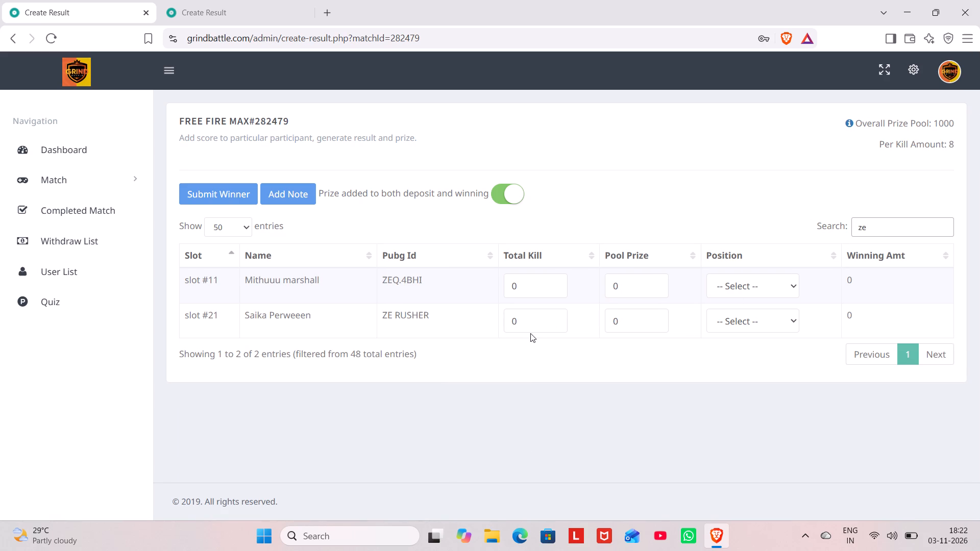
pyautogui.click(530, 332)
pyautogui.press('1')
pyautogui.press('Tab')
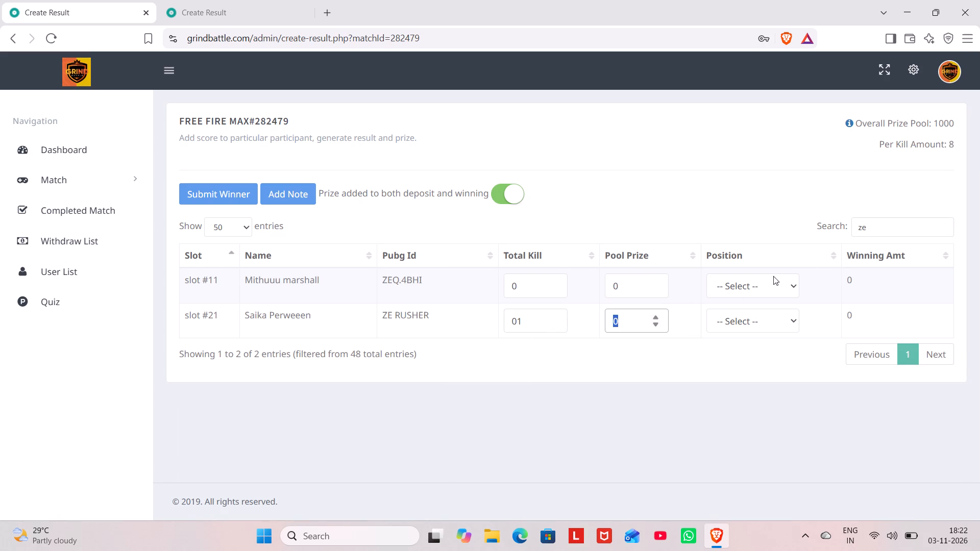
# Filter the participants by "yt" and set the total kill of YT dada in slot #18 to 2.
pyautogui.click(880, 222)
pyautogui.press('BackSpace')
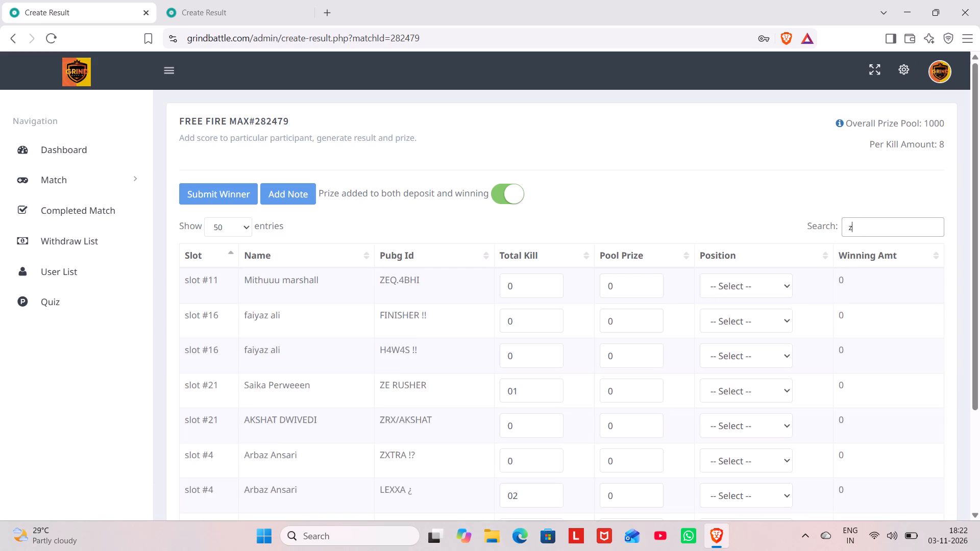
pyautogui.press('BackSpace')
pyautogui.press('BackSpace')
pyautogui.press('BackSpace')
pyautogui.press('BackSpace')
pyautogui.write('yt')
pyautogui.click(537, 289)
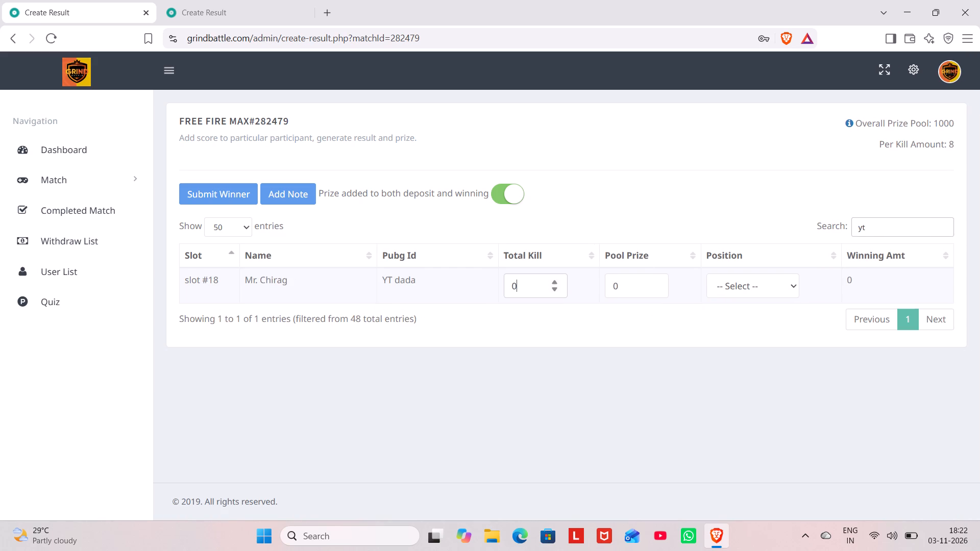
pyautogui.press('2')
pyautogui.press('Tab')
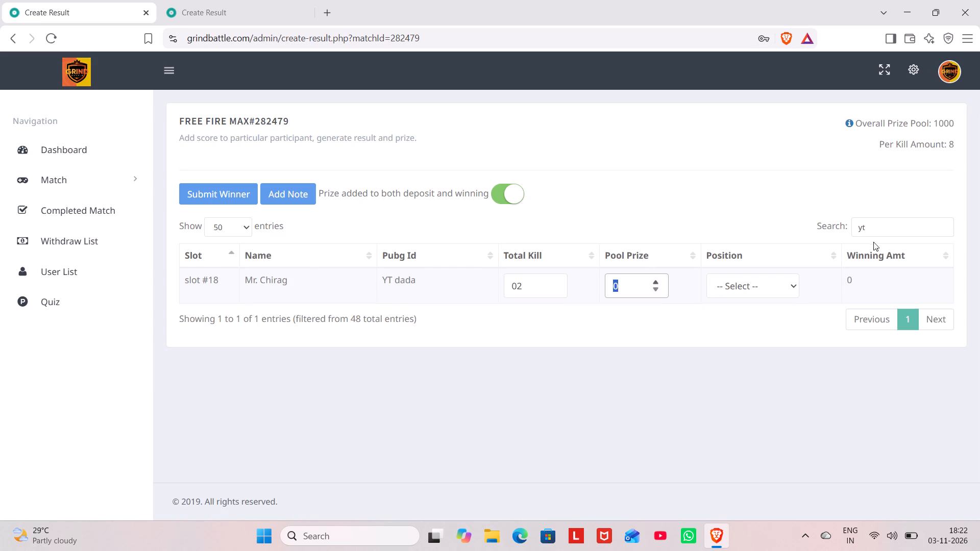
# Clear the participant filter and set the total kill of RITIK in slot #10 to 2.
pyautogui.click(880, 235)
pyautogui.press('BackSpace')
pyautogui.press('BackSpace')
pyautogui.press('BackSpace')
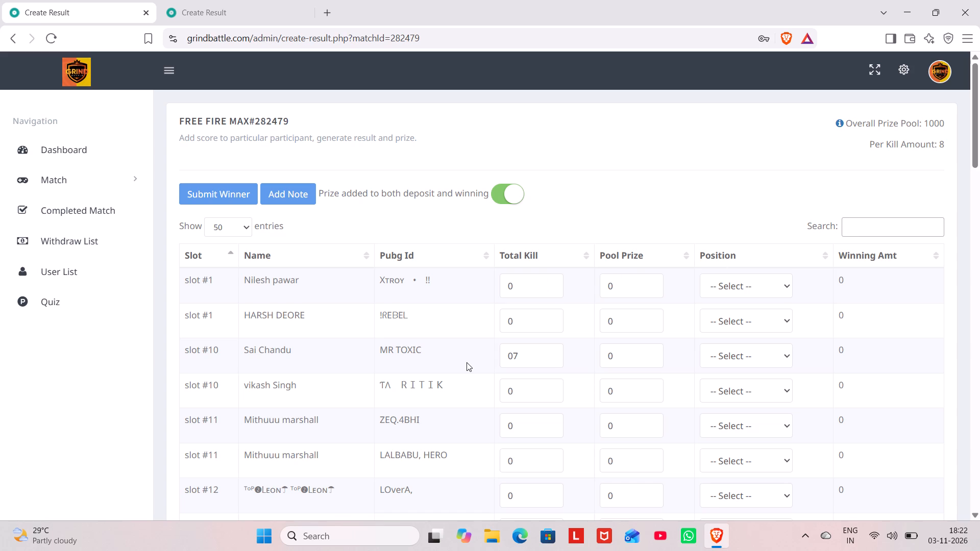
pyautogui.click(520, 394)
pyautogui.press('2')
pyautogui.press('Tab')
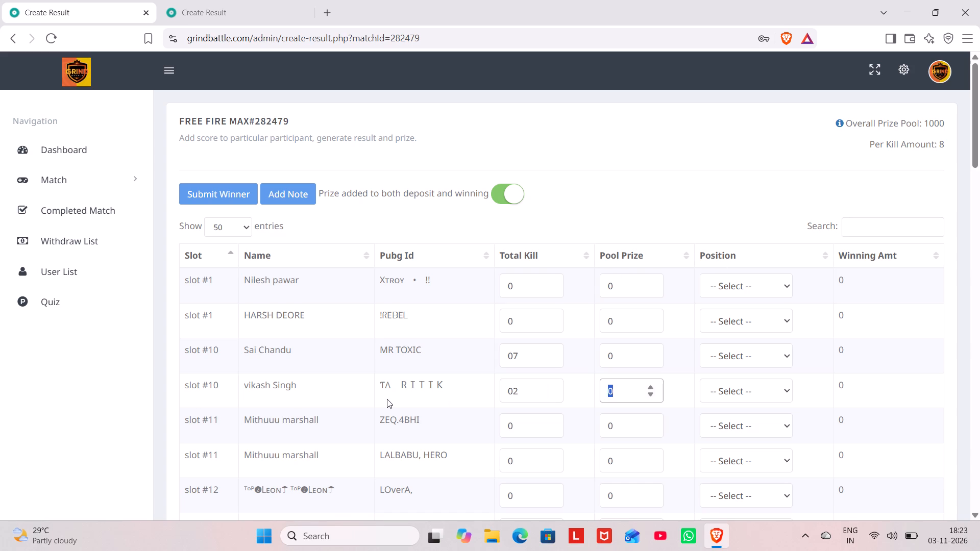
pyautogui.click(382, 400)
pyautogui.scroll(-5, 382, 400)
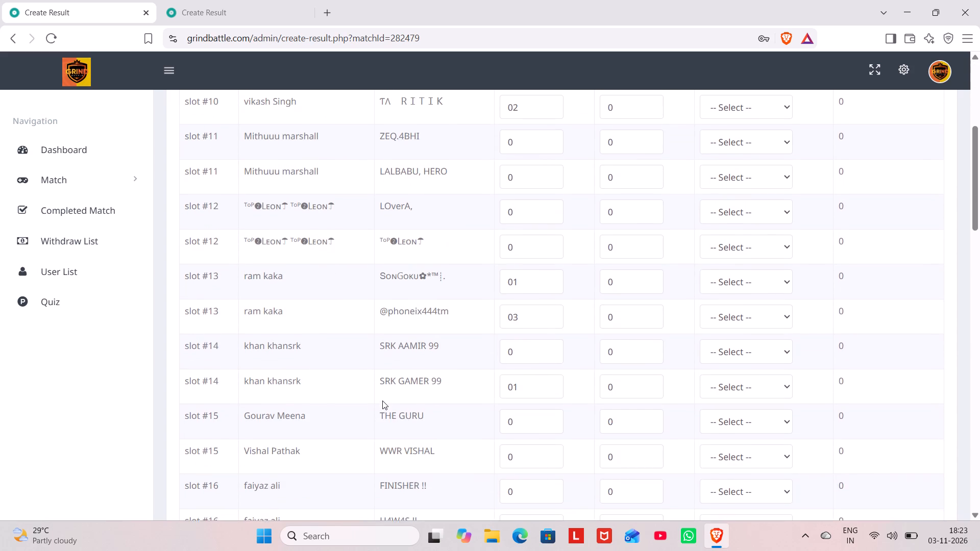
pyautogui.scroll(-3, 382, 400)
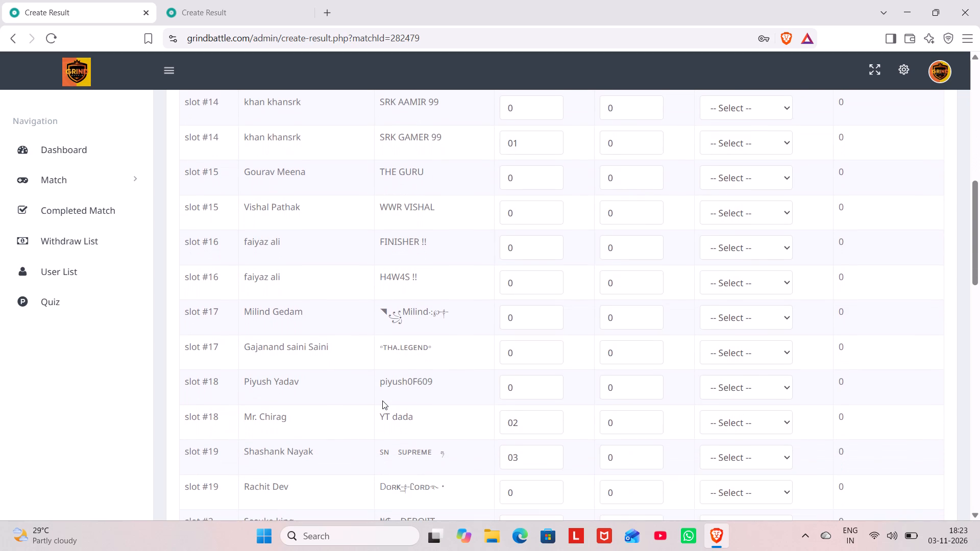
pyautogui.scroll(-1, 382, 400)
pyautogui.click(526, 345)
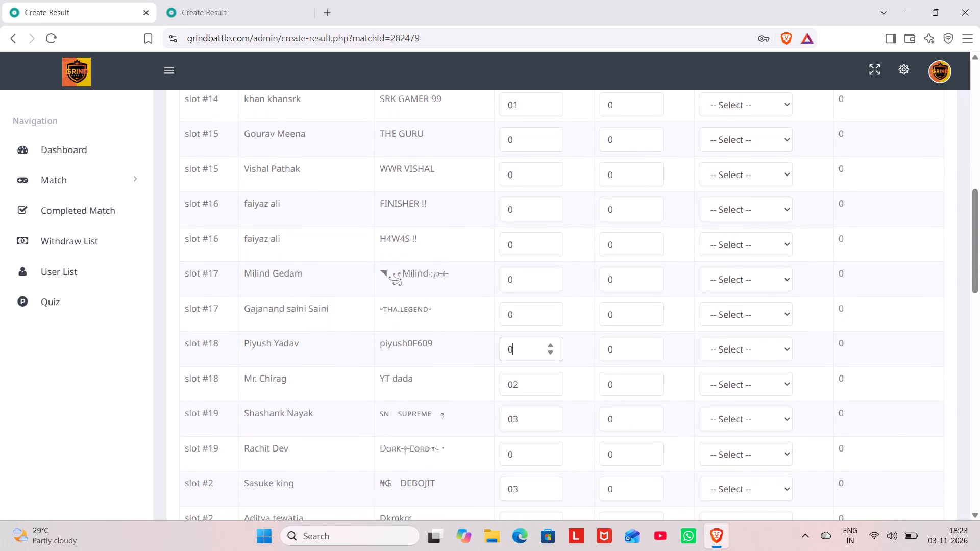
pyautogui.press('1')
pyautogui.press('Tab')
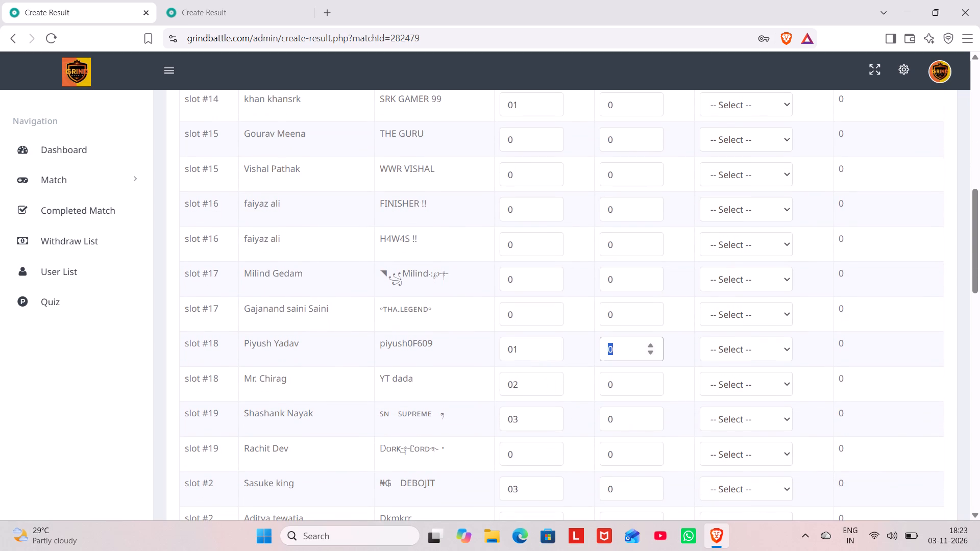
pyautogui.click(444, 448)
pyautogui.scroll(-2, 444, 448)
pyautogui.click(531, 404)
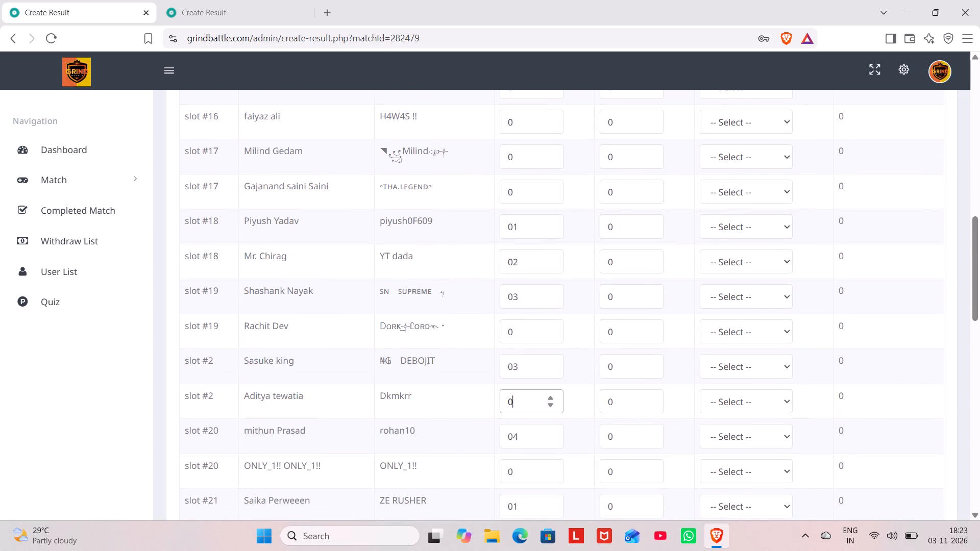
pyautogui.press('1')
pyautogui.press('Tab')
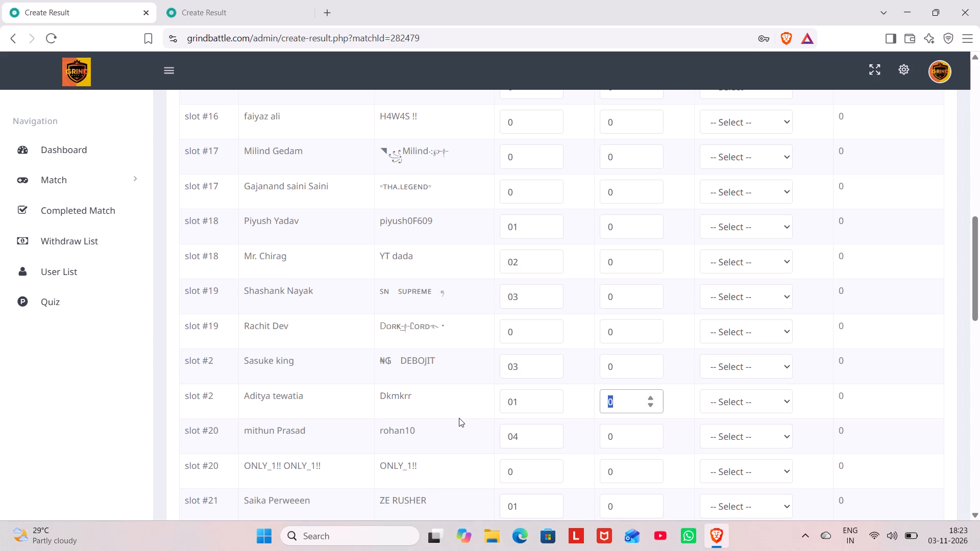
# Set the total kill of the Ankush player in slot #7 to 1.
pyautogui.click(459, 418)
pyautogui.scroll(-5, 459, 418)
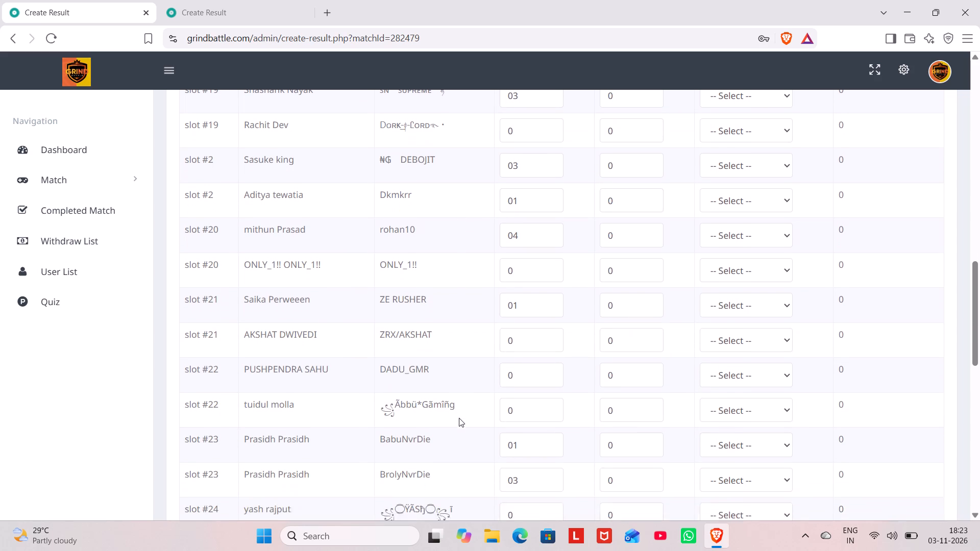
pyautogui.scroll(-5, 459, 418)
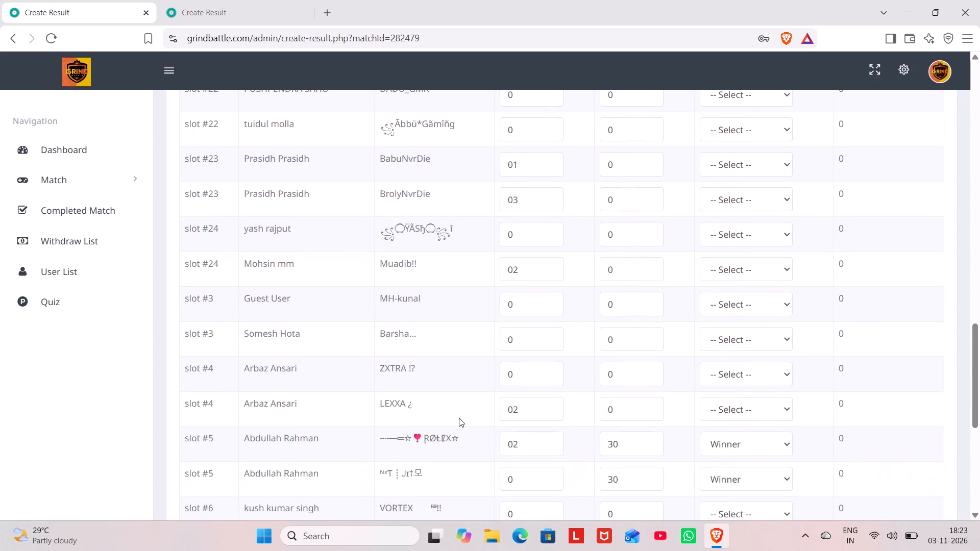
pyautogui.scroll(-4, 459, 418)
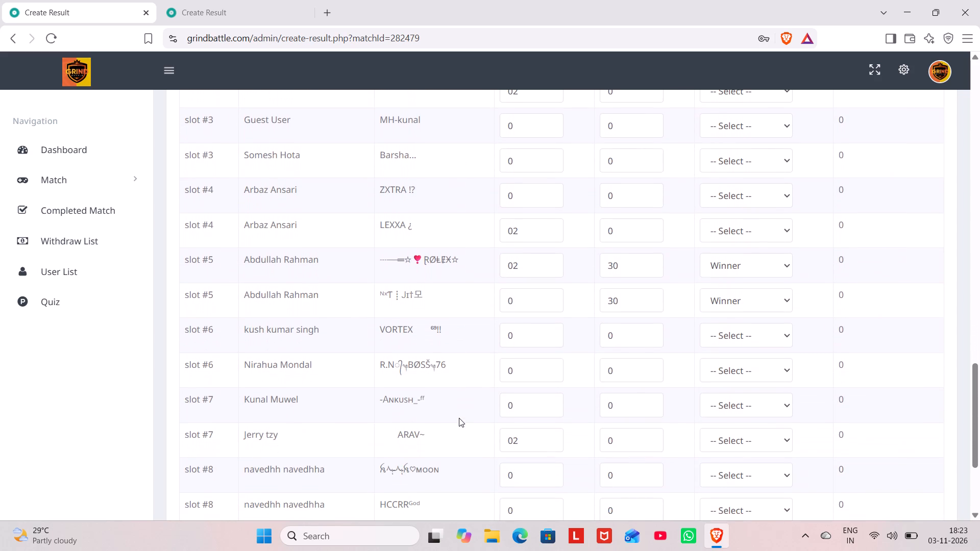
pyautogui.click(533, 410)
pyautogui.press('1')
pyautogui.press('Tab')
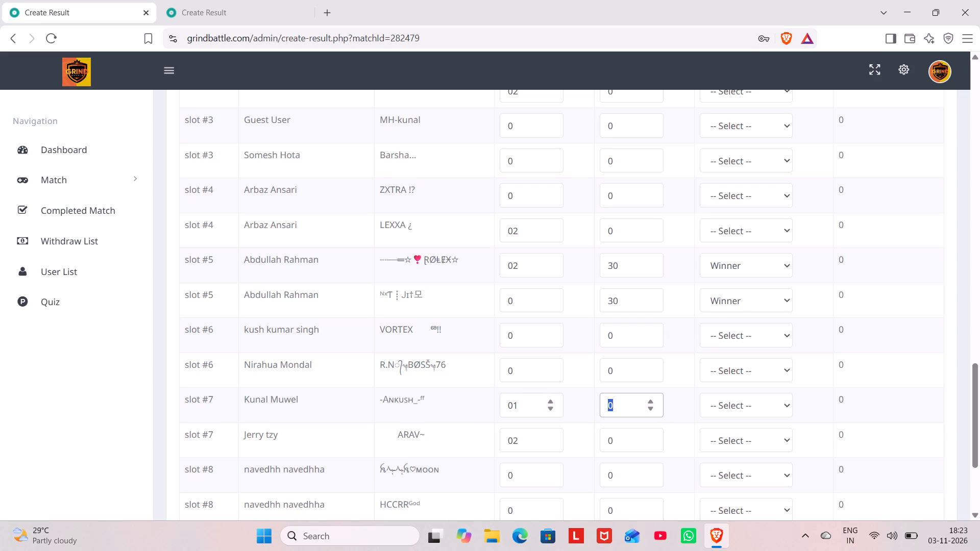
# Set the total kill of the player whose ID ends in MOON in slot #8 to 1.
pyautogui.moveTo(489, 440); pyautogui.dragTo(551, 480)
pyautogui.click(523, 472)
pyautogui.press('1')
pyautogui.press('Tab')
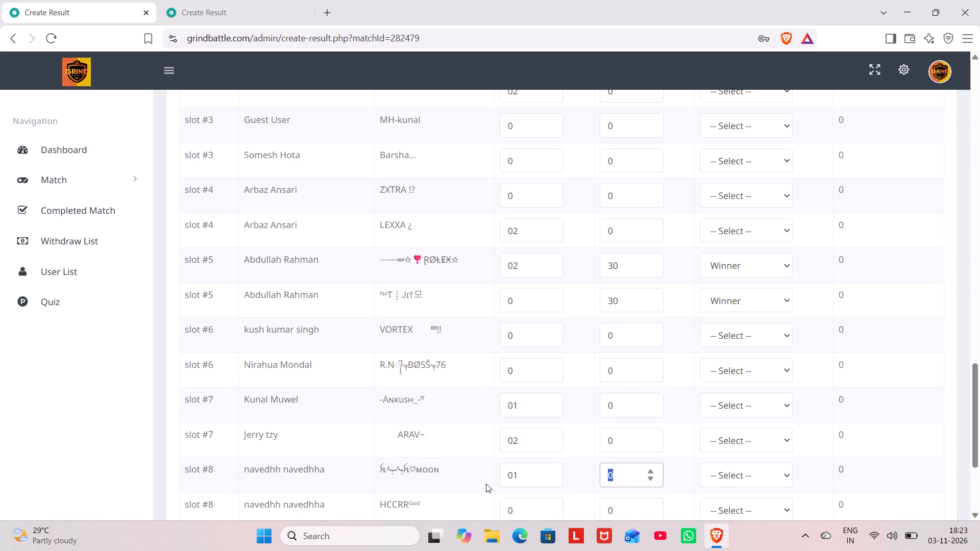
pyautogui.click(486, 484)
pyautogui.scroll(6, 486, 484)
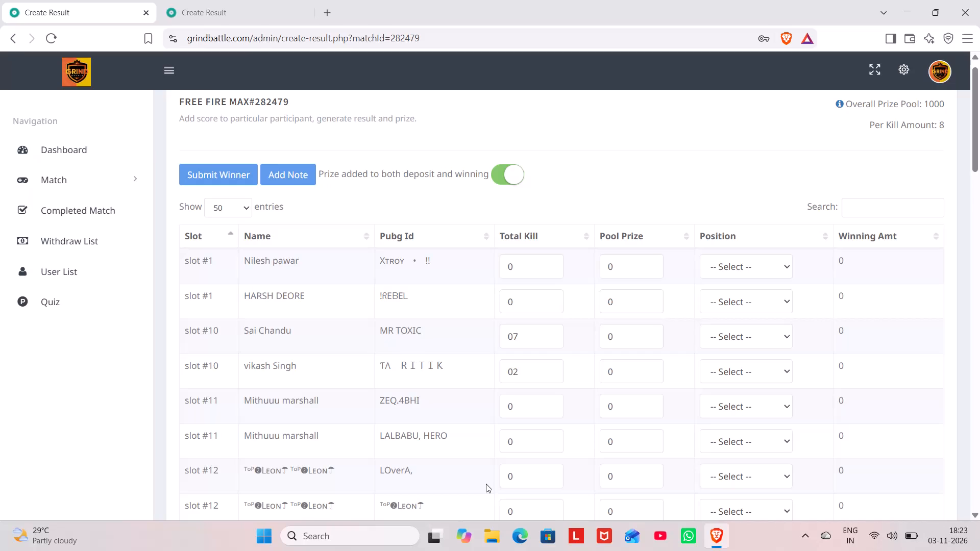
# Submit the winner results of match #282479.
pyautogui.click(237, 196)
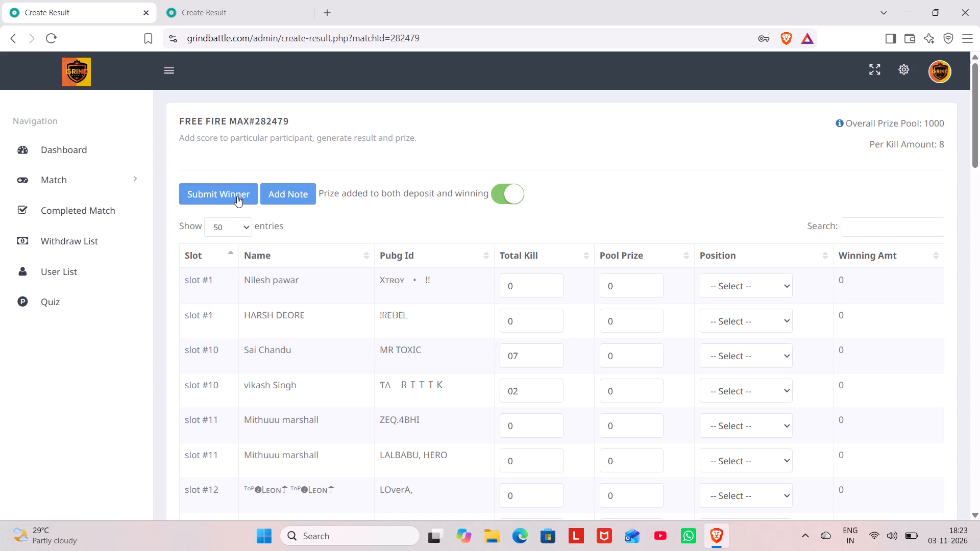
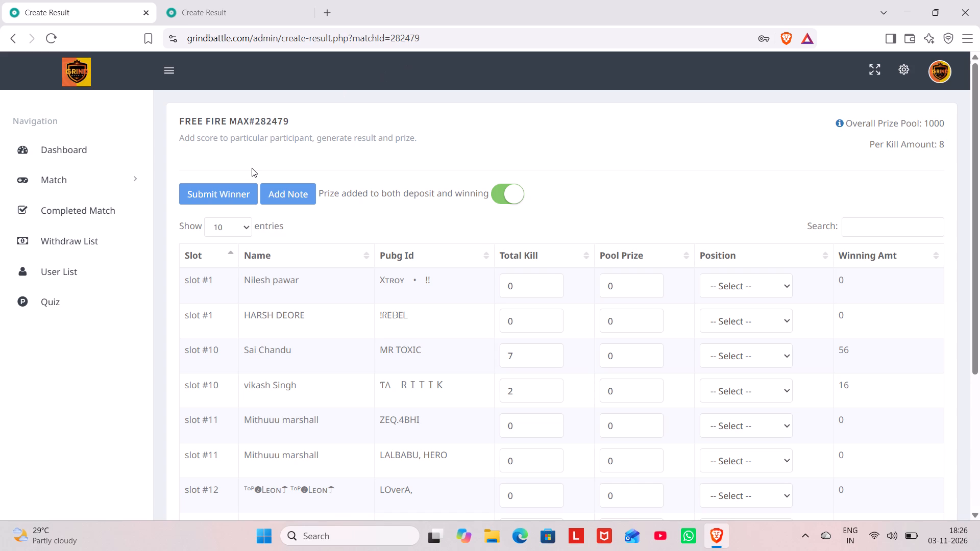
# Find match 282708 in the completed match list and open its result entry page.
pyautogui.click(77, 209)
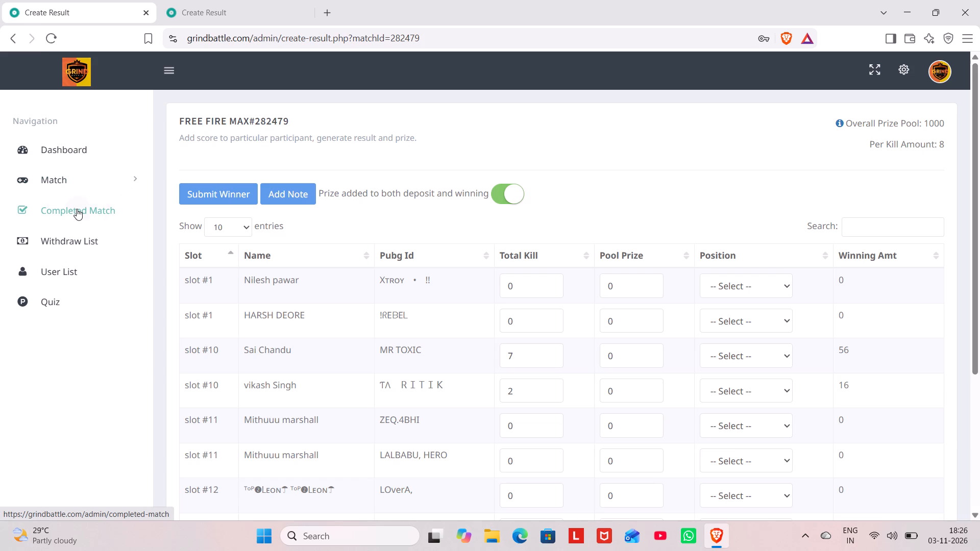
pyautogui.click(210, 168)
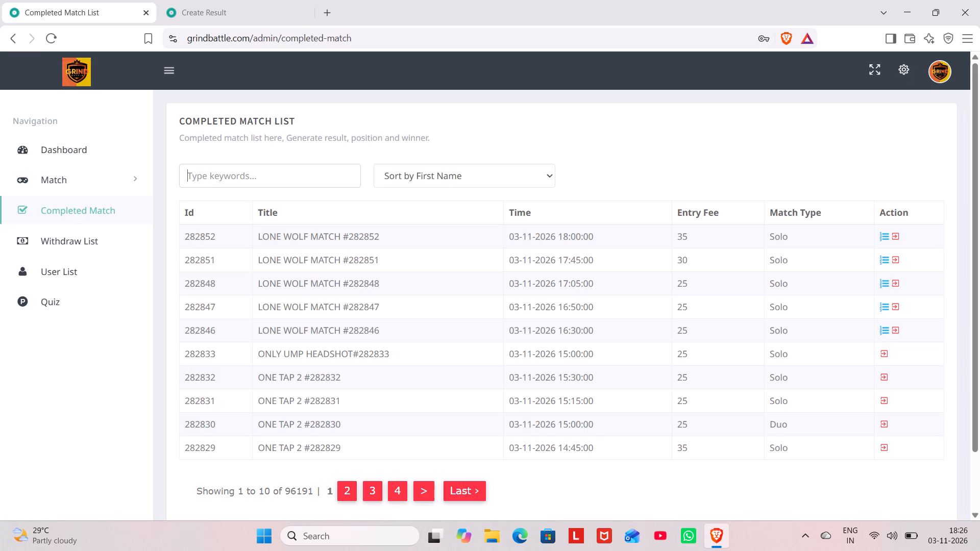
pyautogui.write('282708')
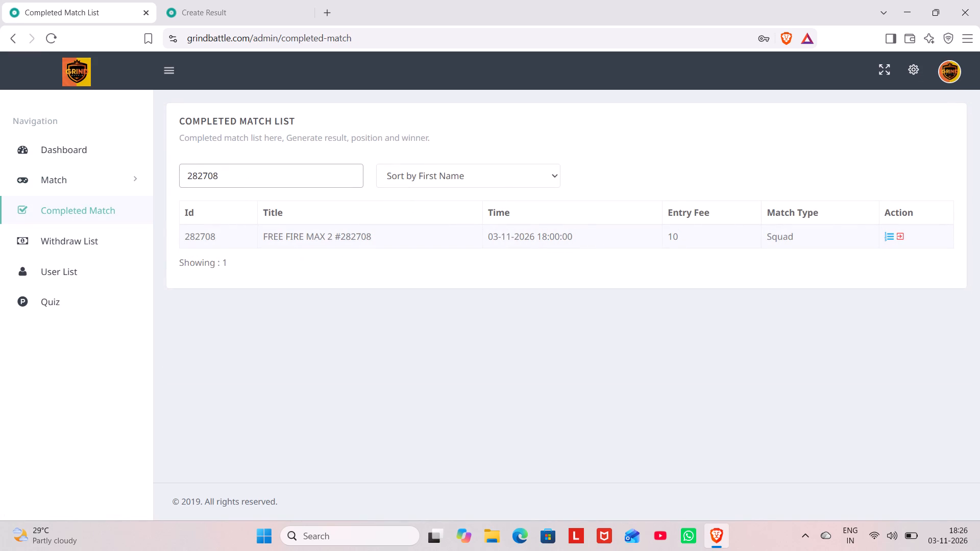
pyautogui.click(888, 236)
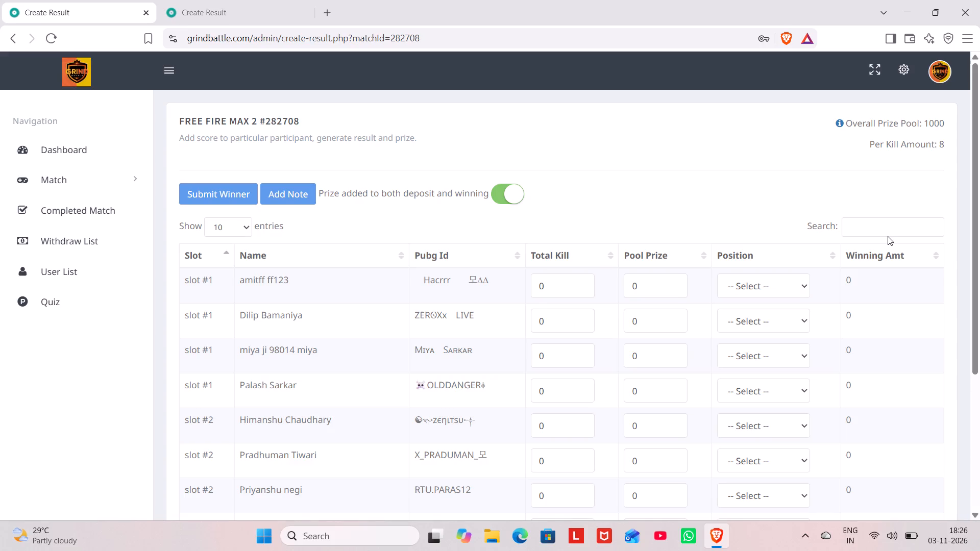
# Show 50 entries per page in the participant table.
pyautogui.scroll(-1, 460, 429)
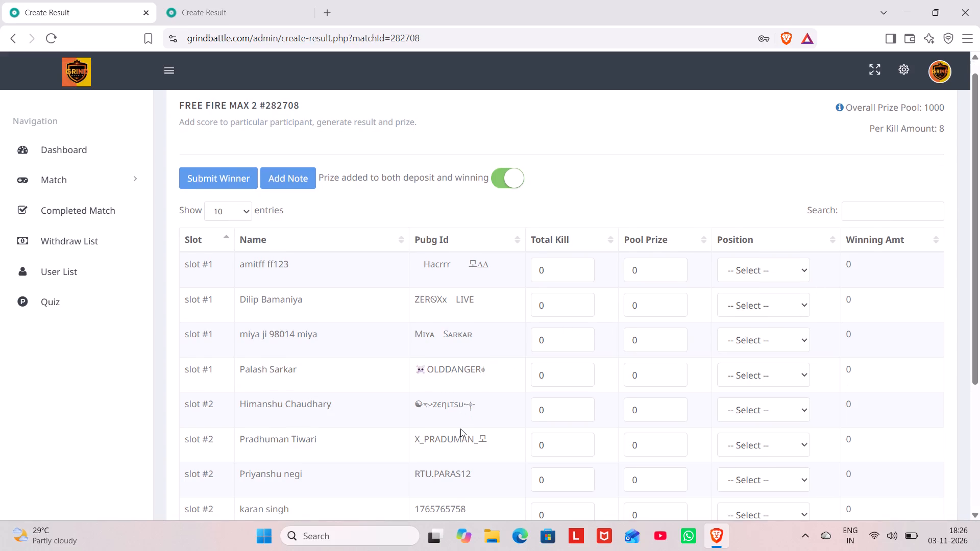
pyautogui.scroll(-1, 460, 429)
pyautogui.click(240, 207)
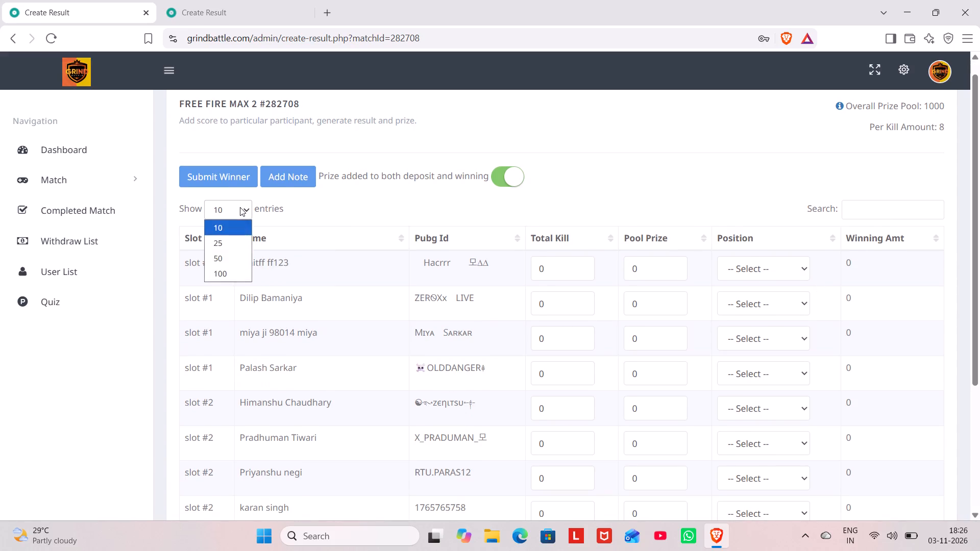
pyautogui.click(242, 258)
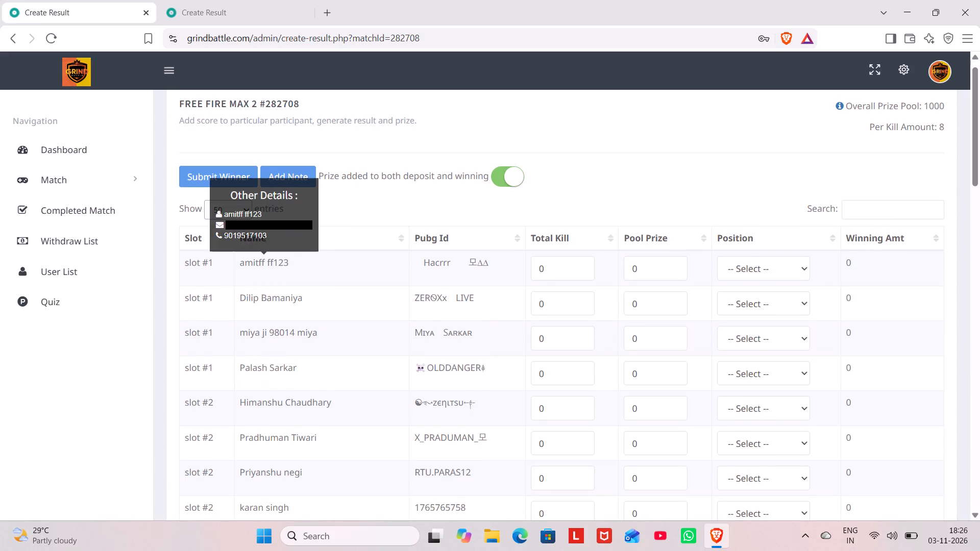
# For BAWAL...JOD in slot #4, set total kill to 3, pool prize to 15 and position to Winner.
pyautogui.scroll(-1, 518, 310)
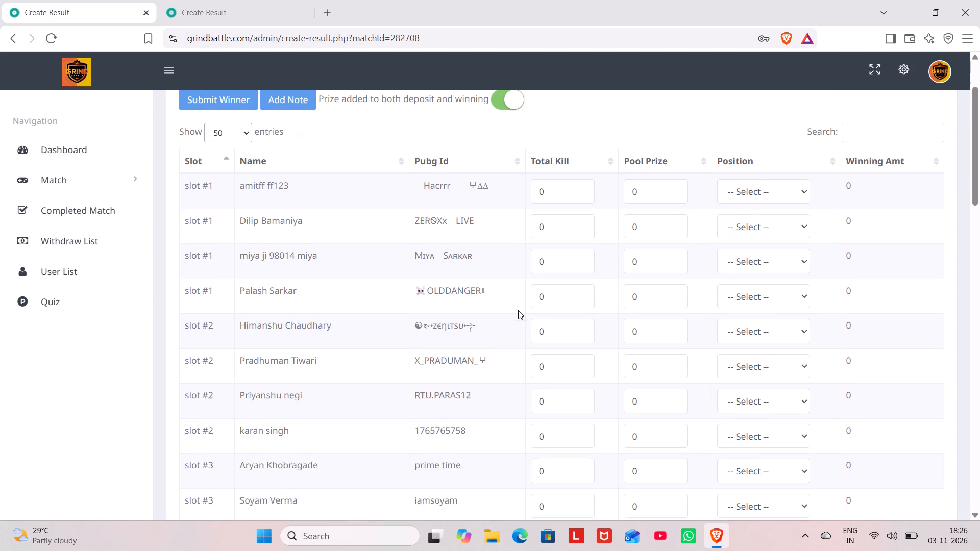
pyautogui.scroll(-6, 518, 310)
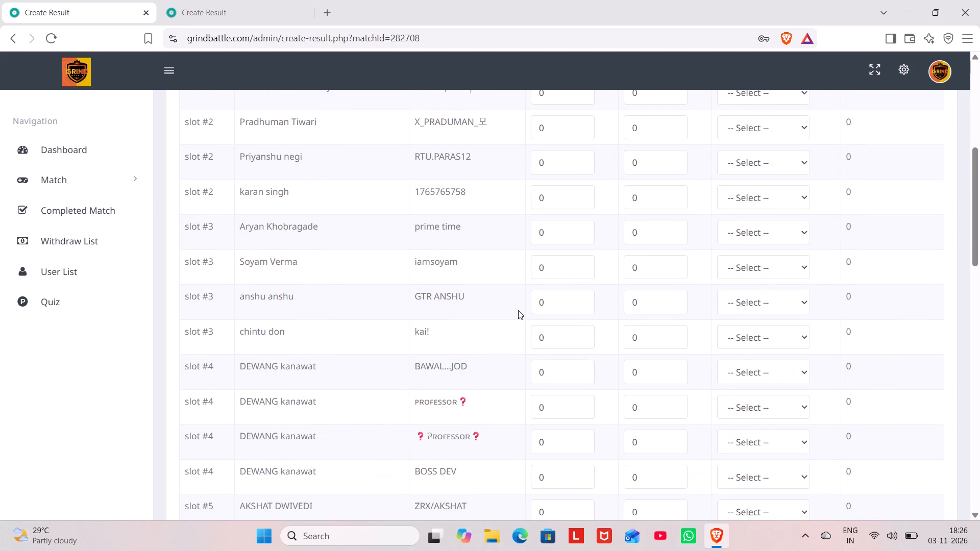
pyautogui.click(566, 378)
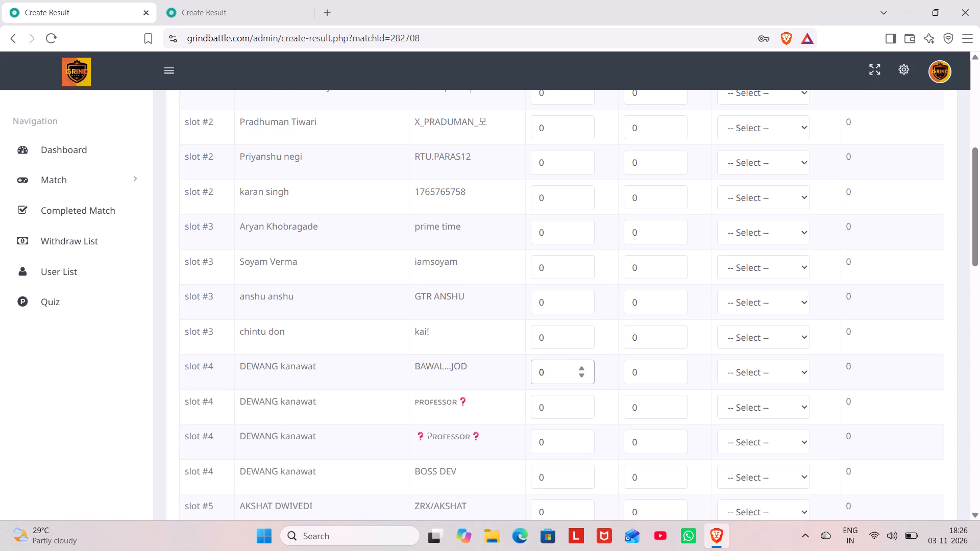
pyautogui.press('3')
pyautogui.press('Tab')
pyautogui.write('15')
pyautogui.press('Tab')
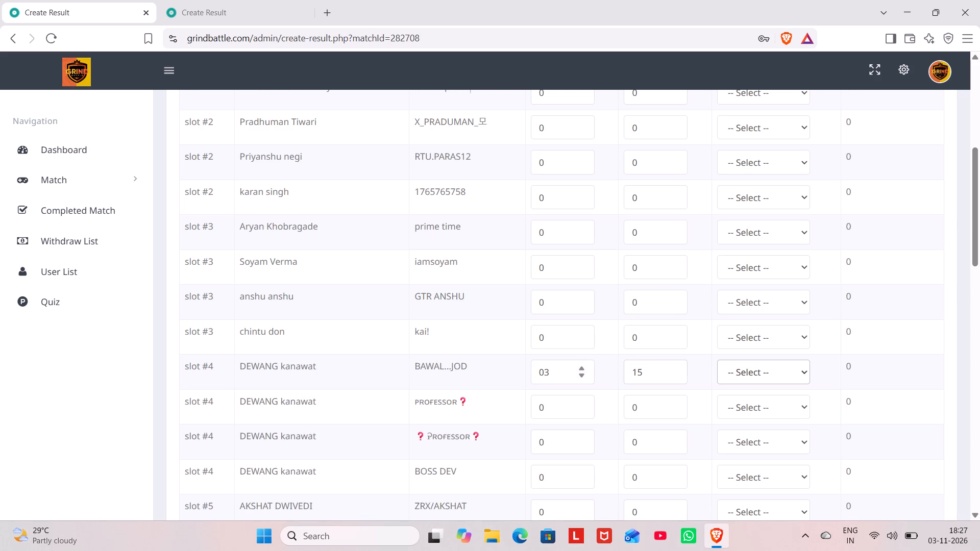
pyautogui.press('Down')
pyautogui.press('Tab')
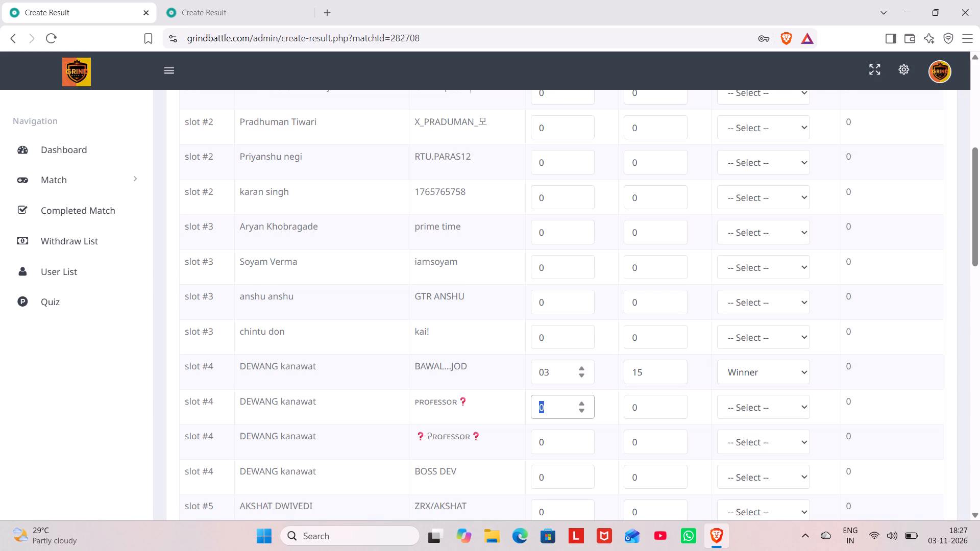
# For PROFESSOR❓ in slot #4, set total kill to 5, pool prize to 15 and position to Winner.
pyautogui.press('0')
pyautogui.press('5')
pyautogui.press('Tab')
pyautogui.write('15')
pyautogui.press('Tab')
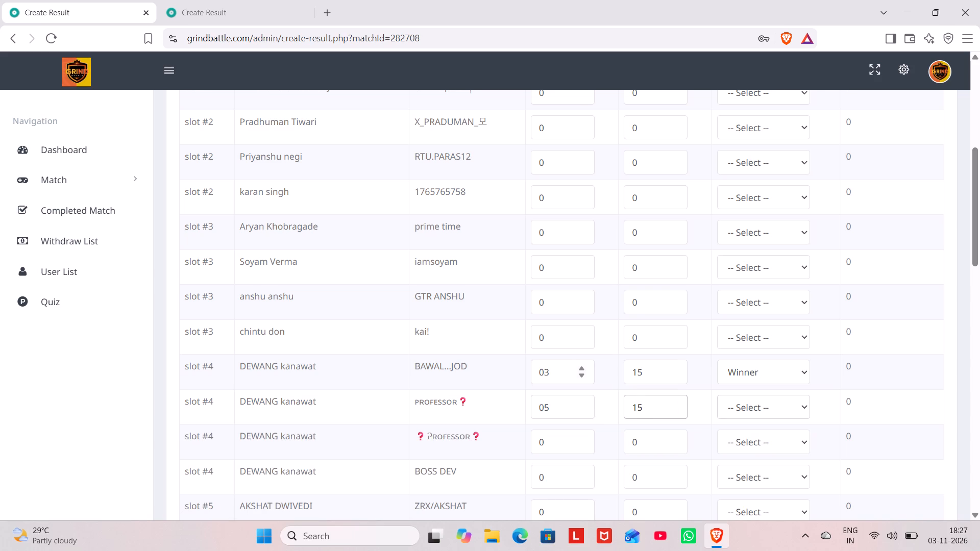
pyautogui.press('Down')
pyautogui.press('Tab')
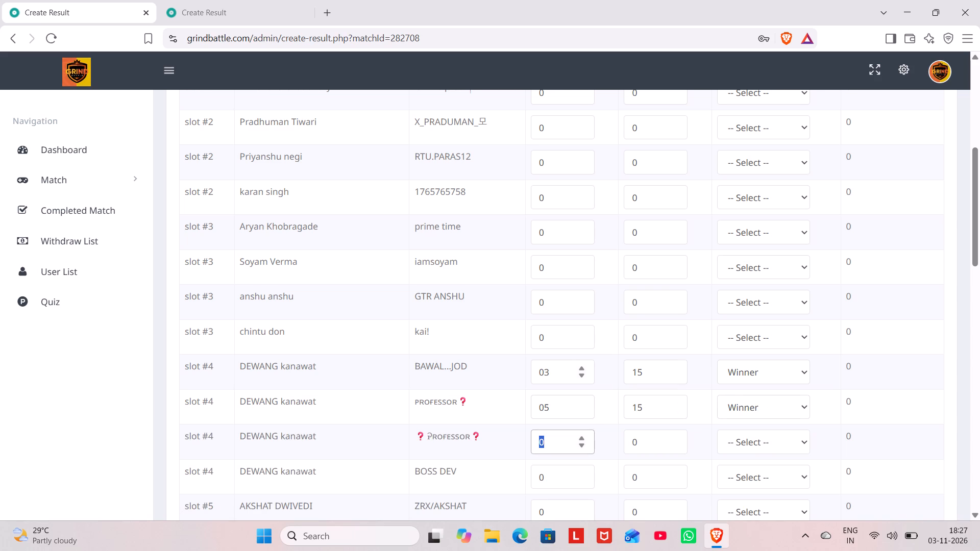
# For ❓PROFESSOR❓ in slot #4, set total kill to 2, pool prize to 15 and position to Winner.
pyautogui.write('02')
pyautogui.press('Tab')
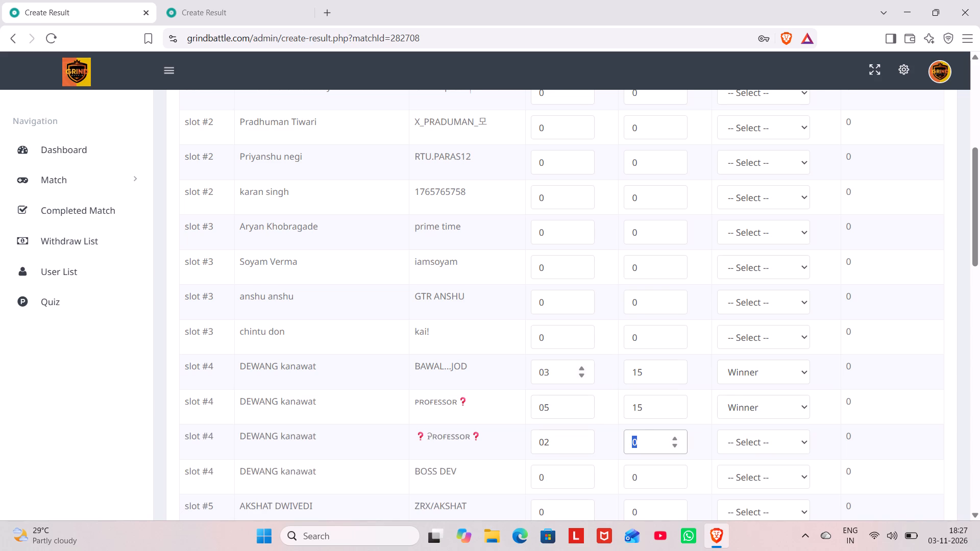
pyautogui.write('15')
pyautogui.press('Tab')
pyautogui.press('Down')
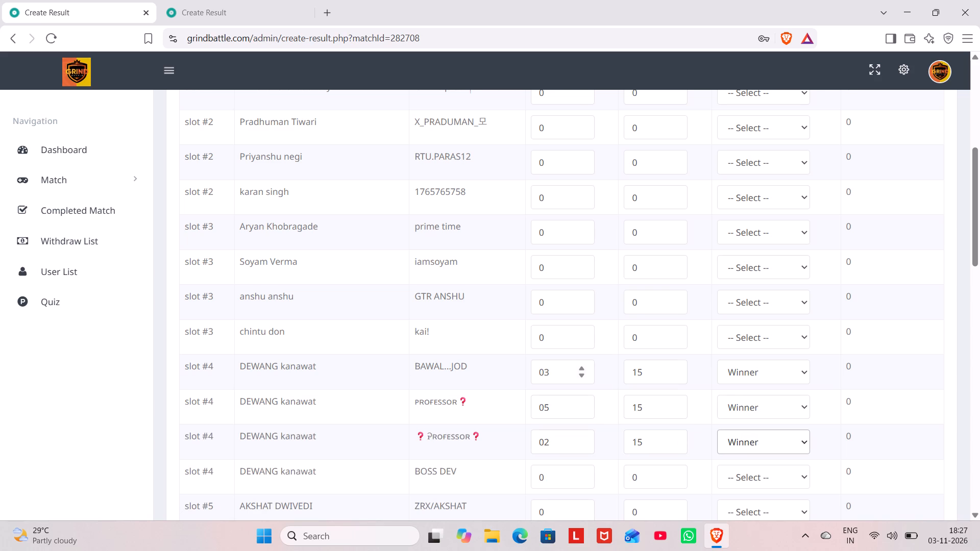
# For BOSS DEV in slot #4, set the pool prize to 15 and the position to Winner.
pyautogui.press('Tab')
pyautogui.press('Tab')
pyautogui.write('15')
pyautogui.press('Tab')
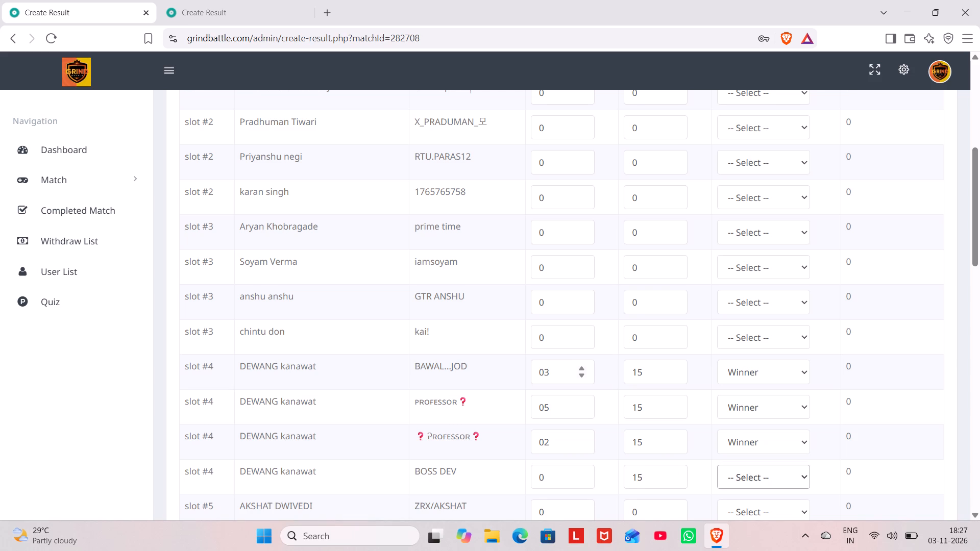
pyautogui.press('Down')
pyautogui.press('Tab')
pyautogui.click(456, 341)
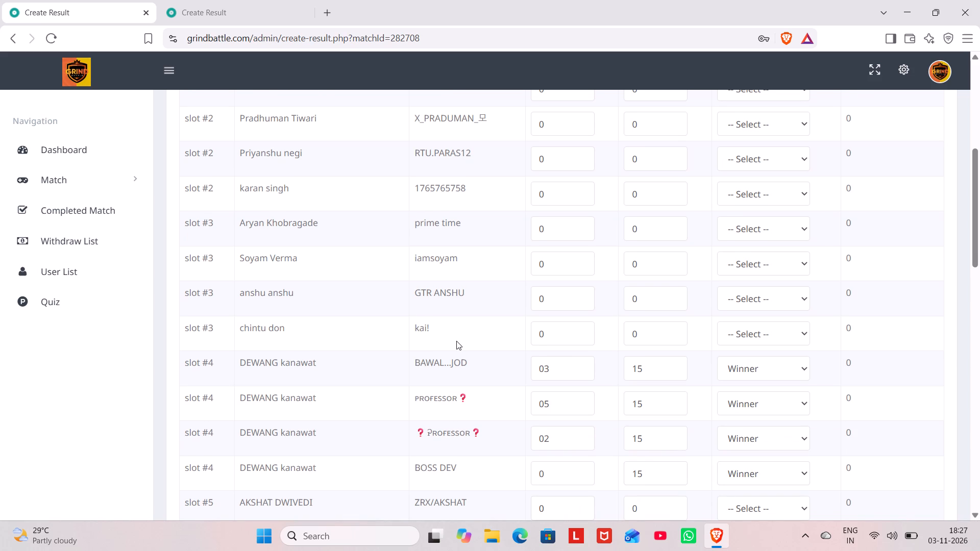
pyautogui.scroll(1, 456, 341)
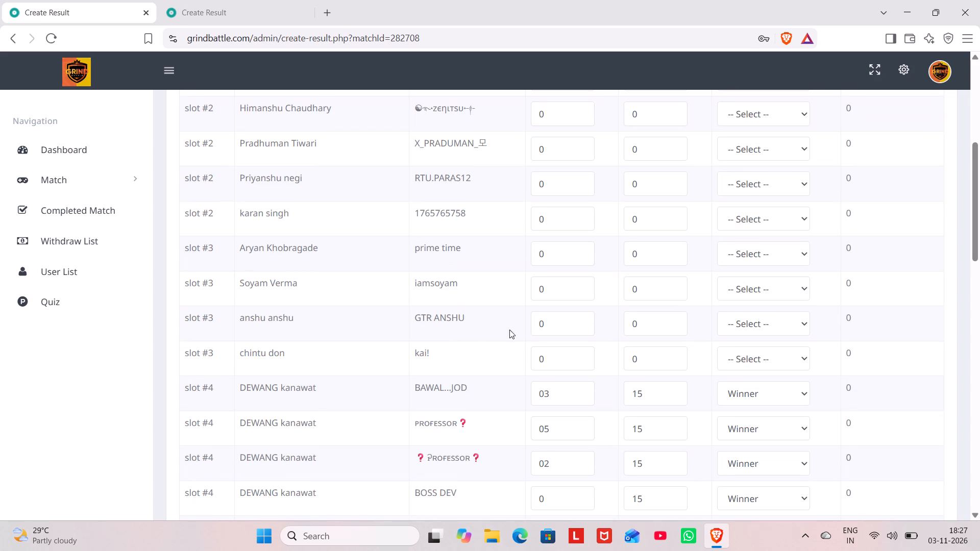
pyautogui.click(549, 322)
pyautogui.press('3')
pyautogui.press('Tab')
pyautogui.click(502, 319)
# Filter the participants by "shar" and set the total kill of SHARU in slot #7 to 2.
pyautogui.scroll(7, 502, 319)
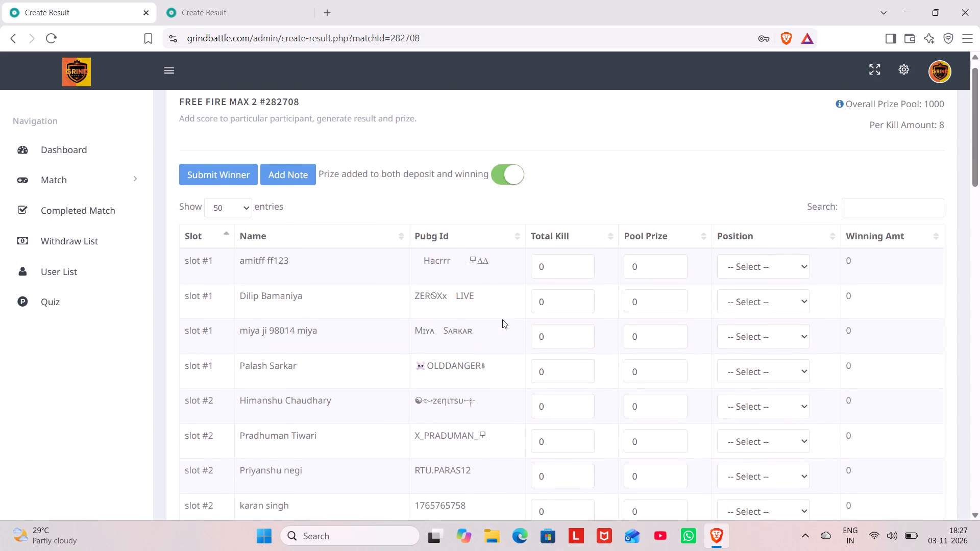
pyautogui.click(863, 209)
pyautogui.write('shar')
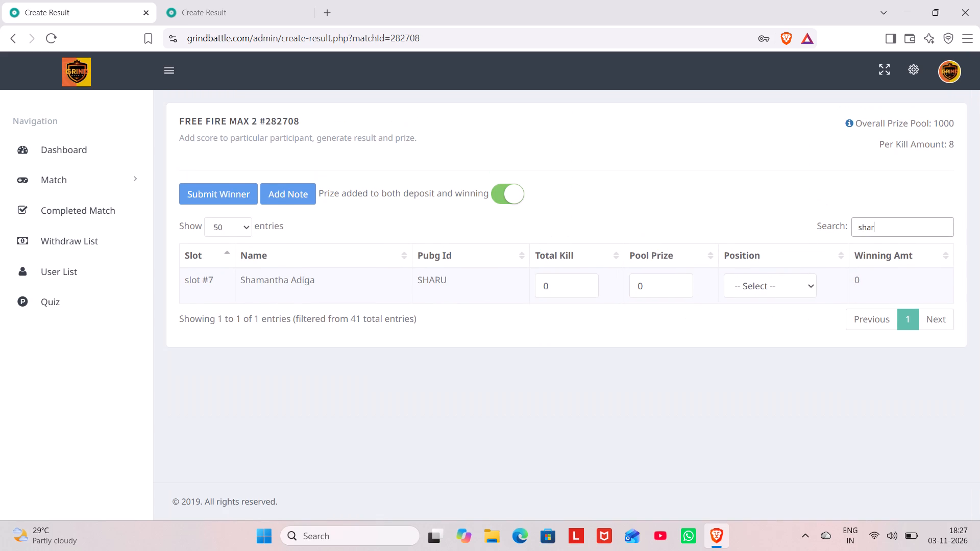
pyautogui.click(555, 284)
pyautogui.press('2')
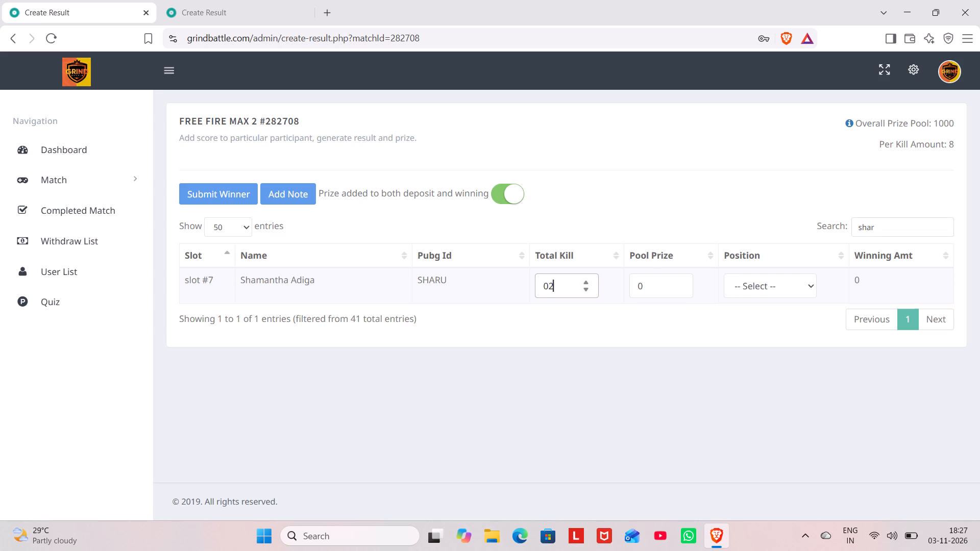
pyautogui.press('Tab')
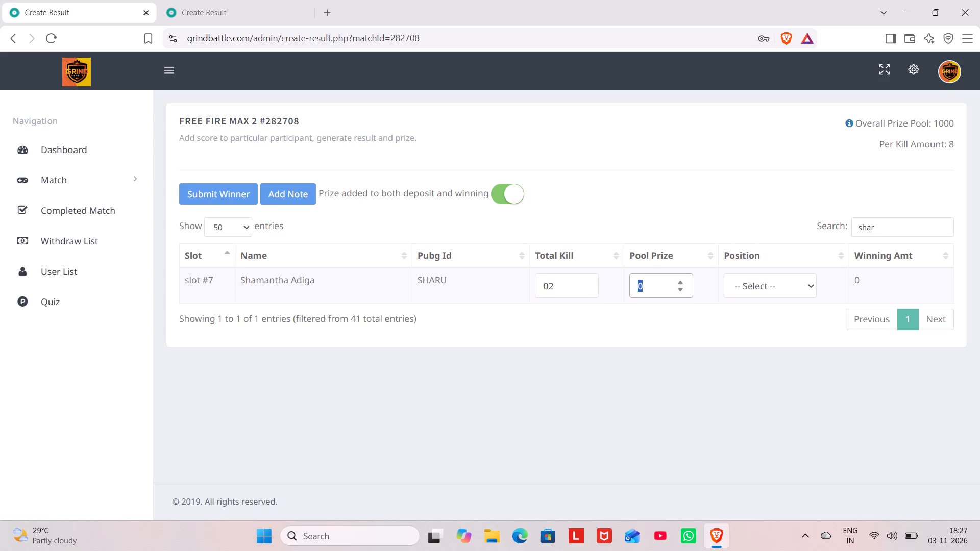
# Filter the participants by "zo" and set the total kill of ZX ZORO in slot #5 to 3.
pyautogui.click(881, 221)
pyautogui.press('BackSpace')
pyautogui.press('BackSpace')
pyautogui.press('BackSpace')
pyautogui.press('BackSpace')
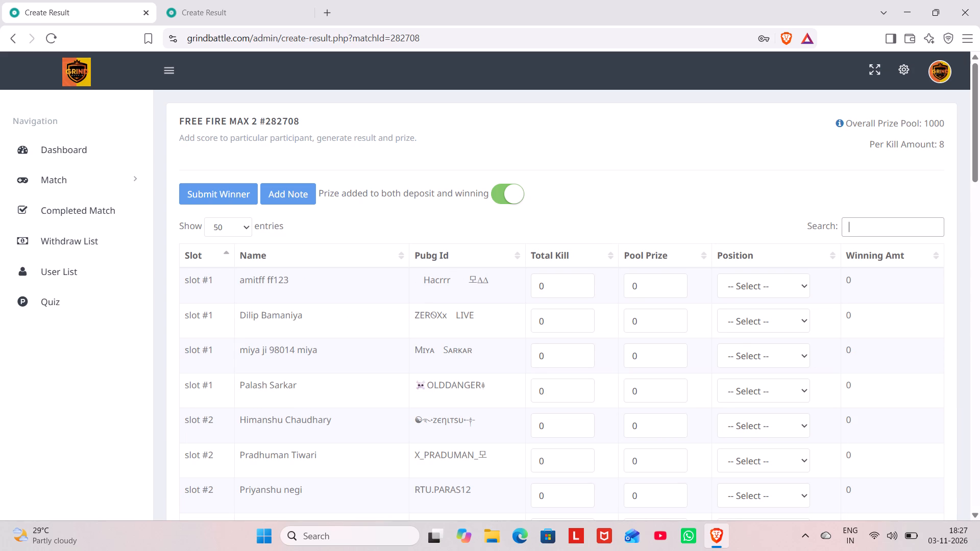
pyautogui.write('zo')
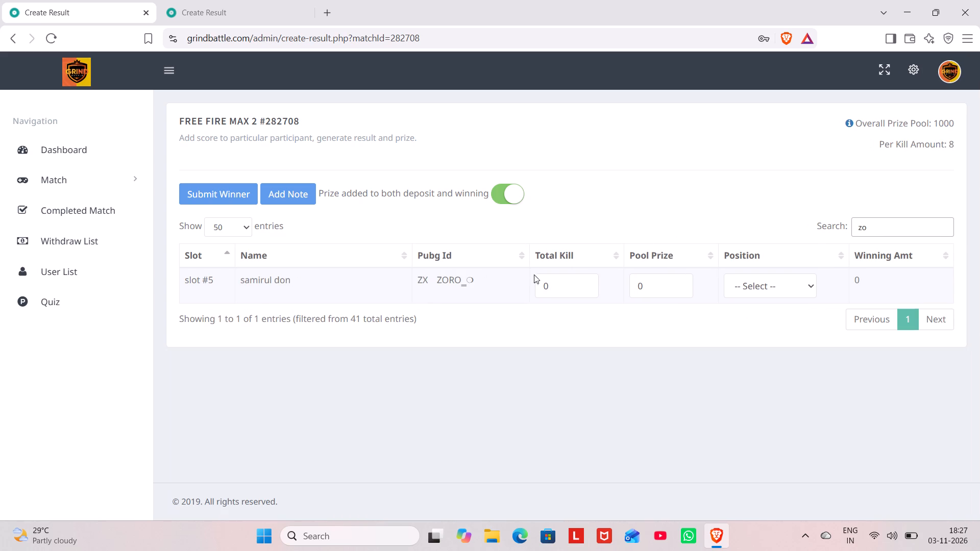
pyautogui.click(557, 287)
pyautogui.press('3')
pyautogui.press('Tab')
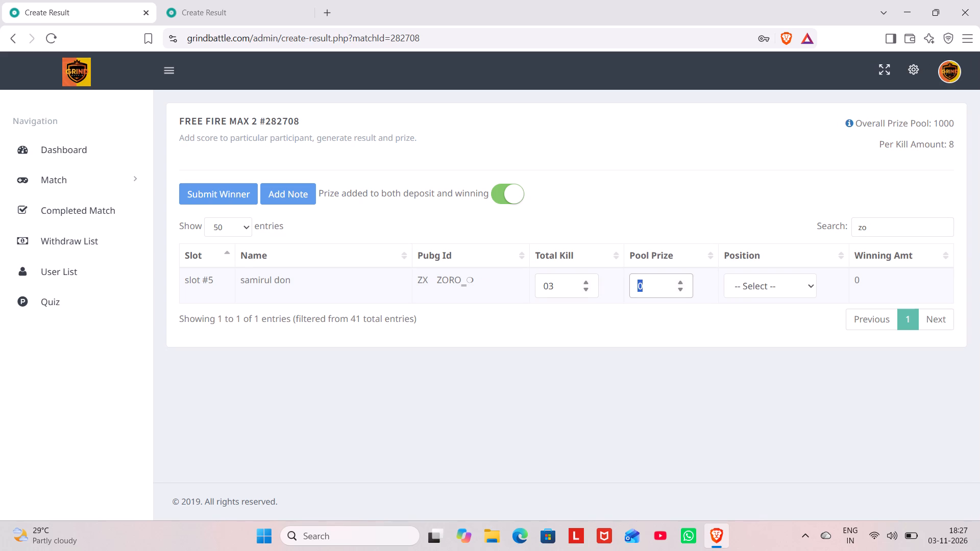
# Filter the participants by "kai" and set the total kill of kai! in slot #3 to 1.
pyautogui.click(896, 221)
pyautogui.press('BackSpace')
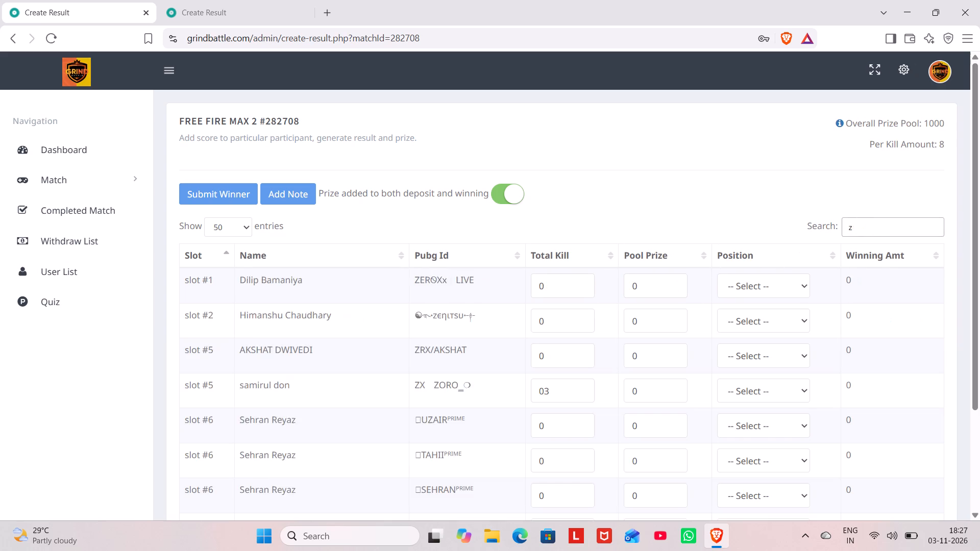
pyautogui.press('BackSpace')
pyautogui.press('BackSpace')
pyautogui.press('BackSpace')
pyautogui.write('kai')
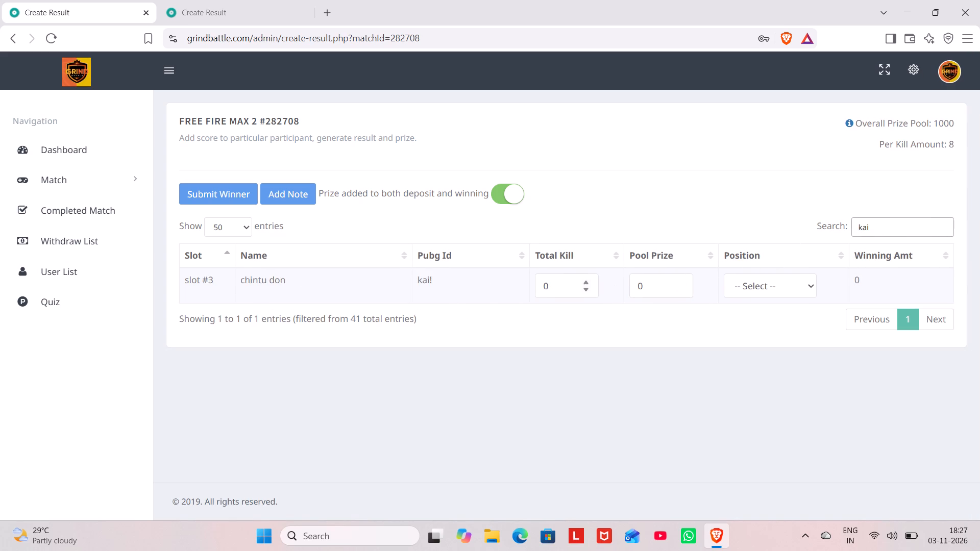
pyautogui.click(554, 295)
pyautogui.press('1')
pyautogui.press('Tab')
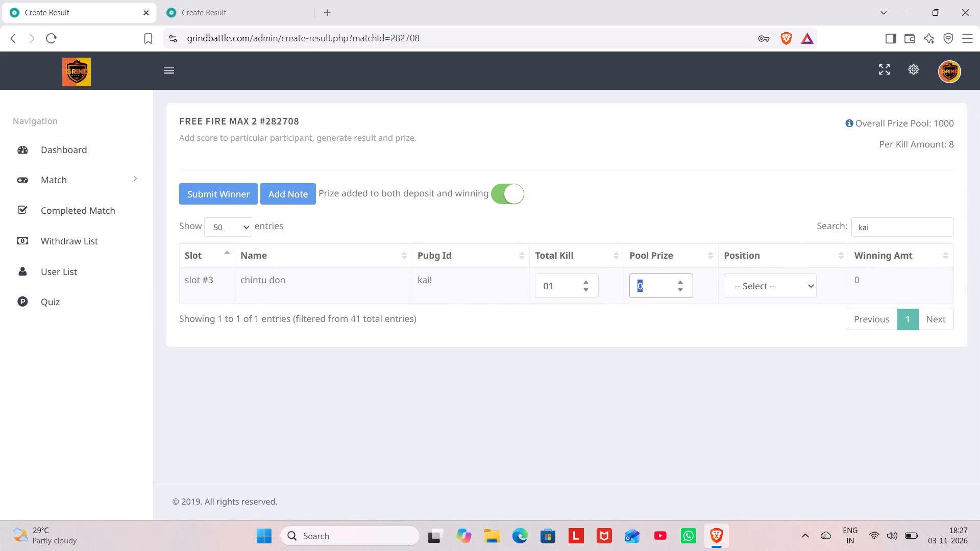
# Clear the participant filter and set the total kill of the zenitsu player in slot #2 to 2.
pyautogui.click(881, 231)
pyautogui.press('BackSpace')
pyautogui.press('BackSpace')
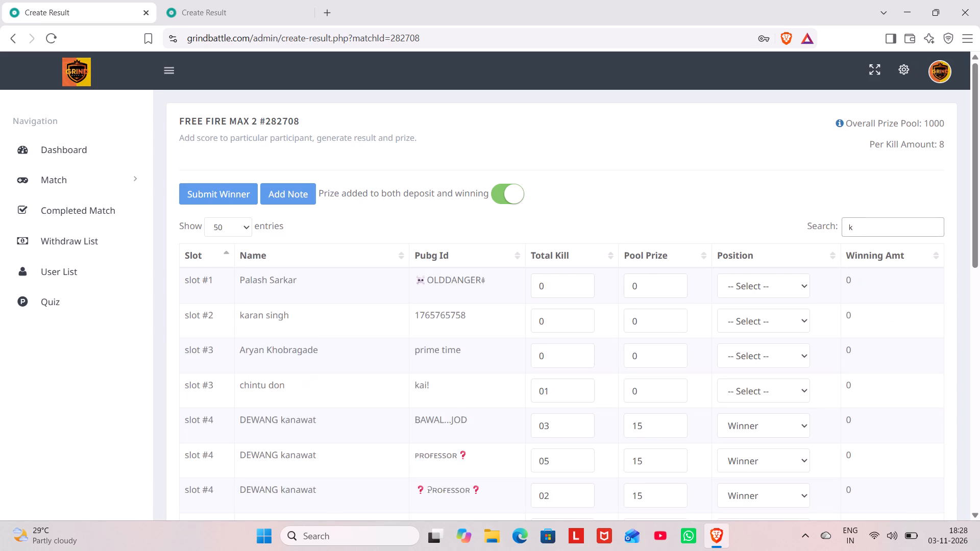
pyautogui.press('BackSpace')
pyautogui.press('BackSpace')
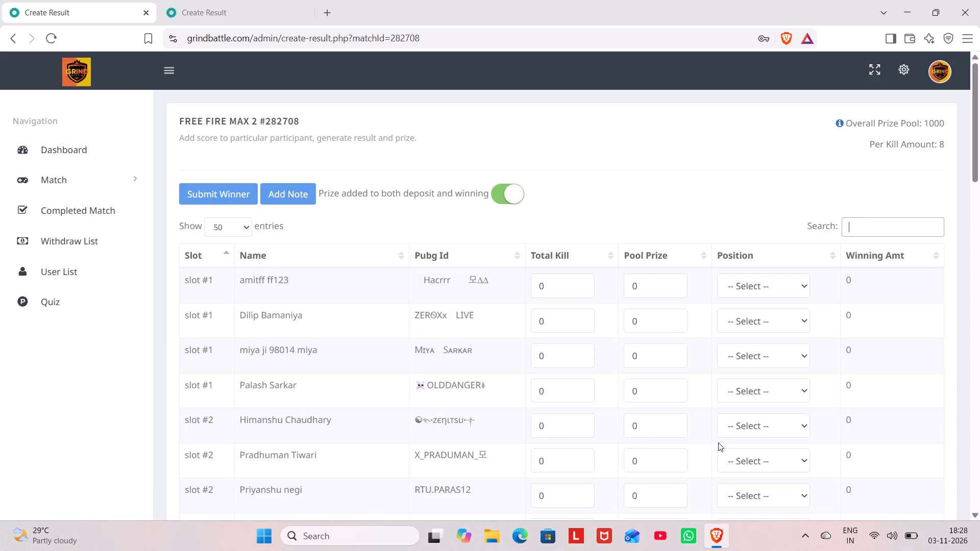
pyautogui.click(560, 425)
pyautogui.press('2')
pyautogui.press('Tab')
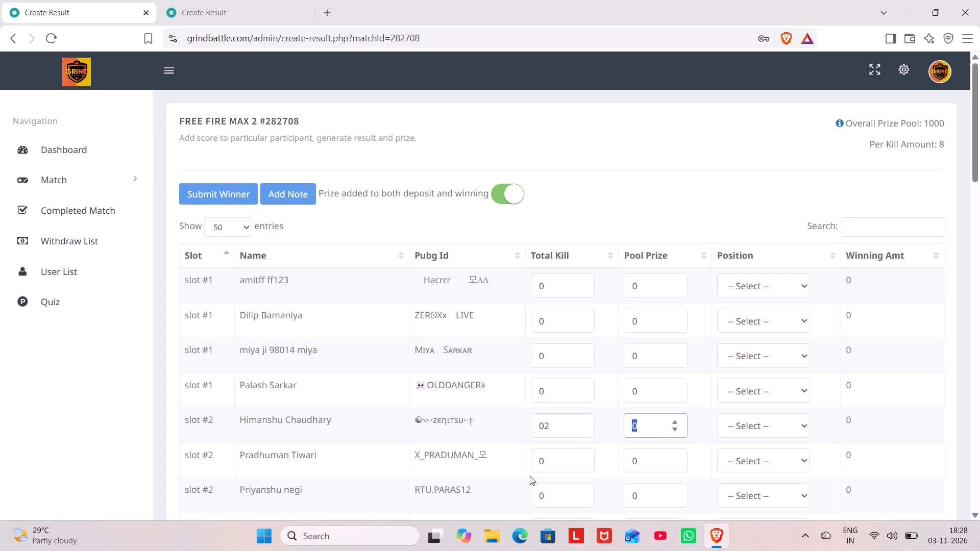
# Set the total kill of ZRX/AKSHAT in slot #5 to 1.
pyautogui.click(517, 451)
pyautogui.scroll(-2, 517, 451)
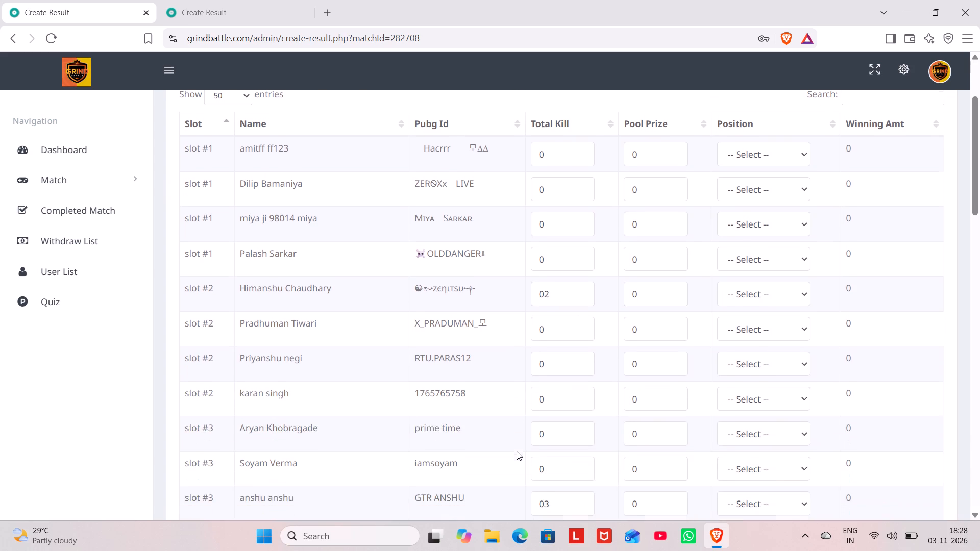
pyautogui.scroll(-4, 517, 451)
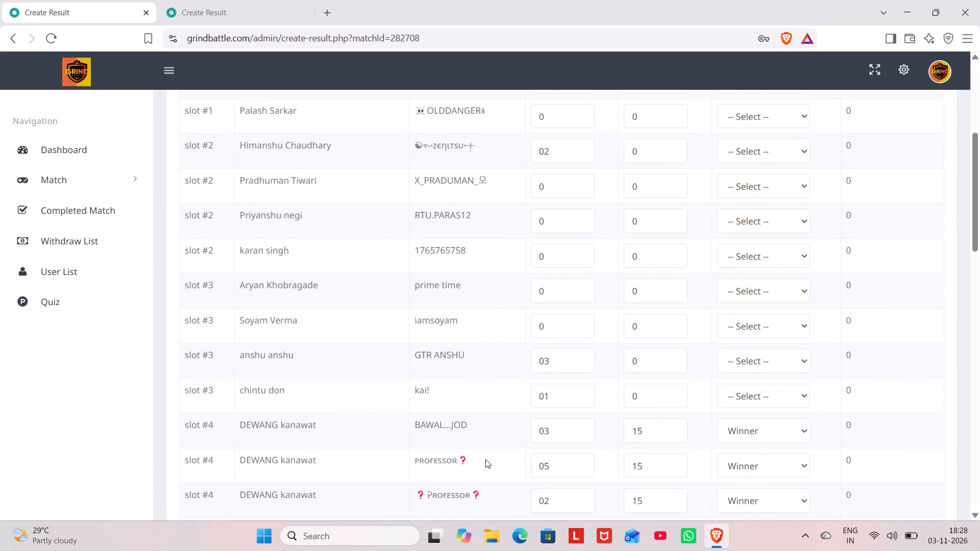
pyautogui.scroll(-3, 485, 459)
pyautogui.click(553, 451)
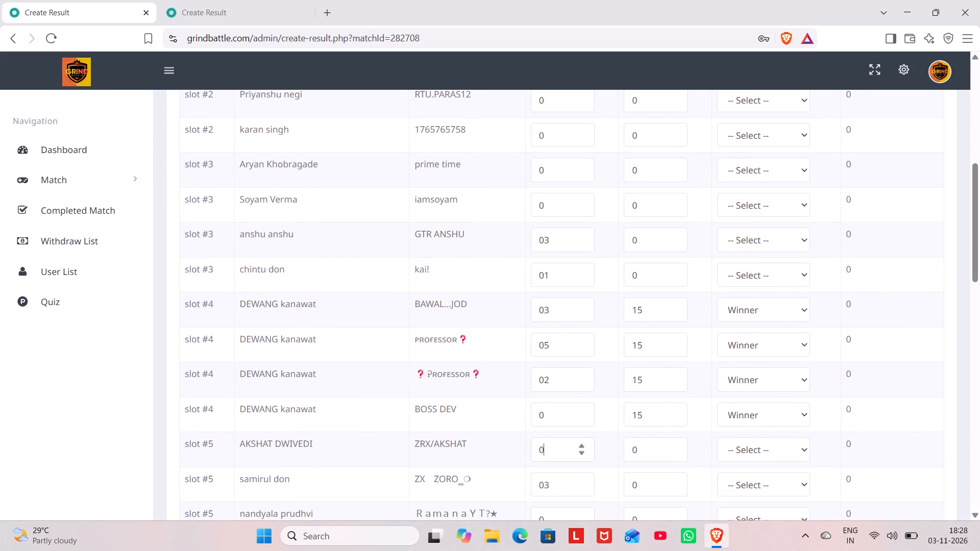
pyautogui.press('1')
pyautogui.press('Tab')
pyautogui.click(480, 439)
# Set the total kill of OLDDANGER in slot #1 to 1.
pyautogui.scroll(-4, 480, 439)
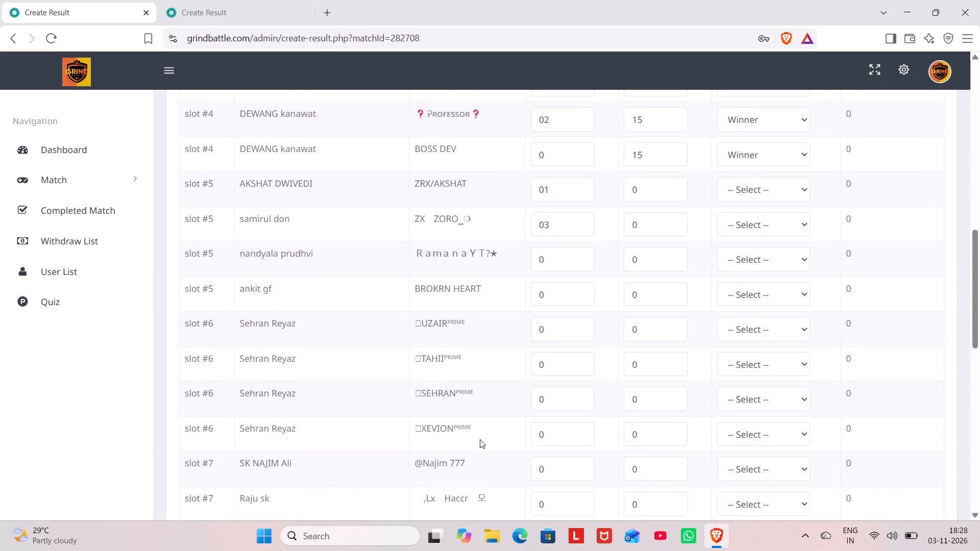
pyautogui.scroll(-5, 480, 439)
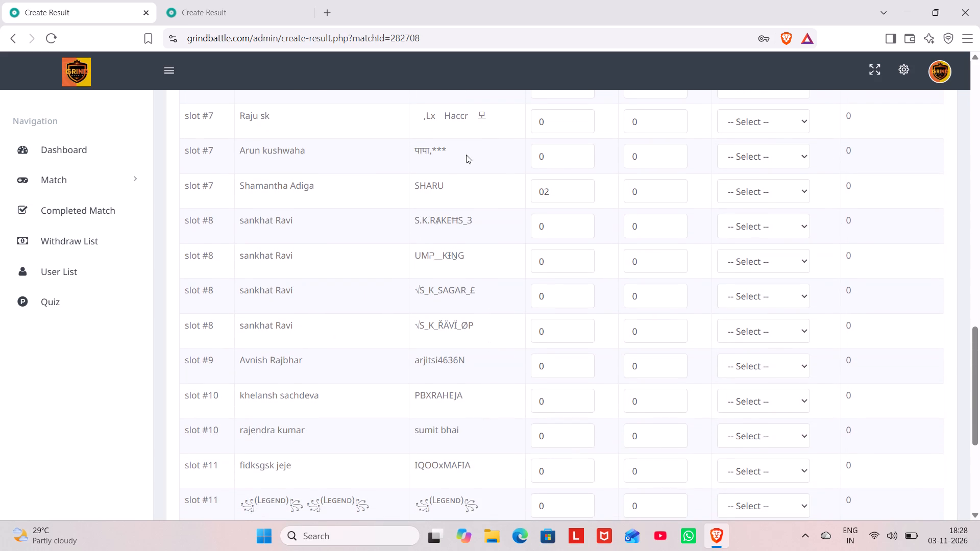
pyautogui.scroll(-2, 513, 438)
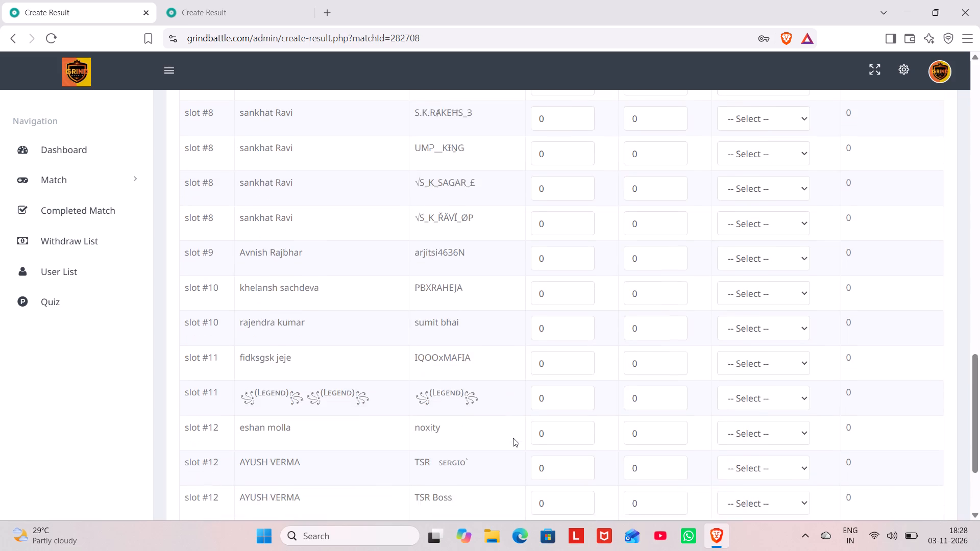
pyautogui.scroll(-2, 513, 438)
pyautogui.scroll(5, 481, 354)
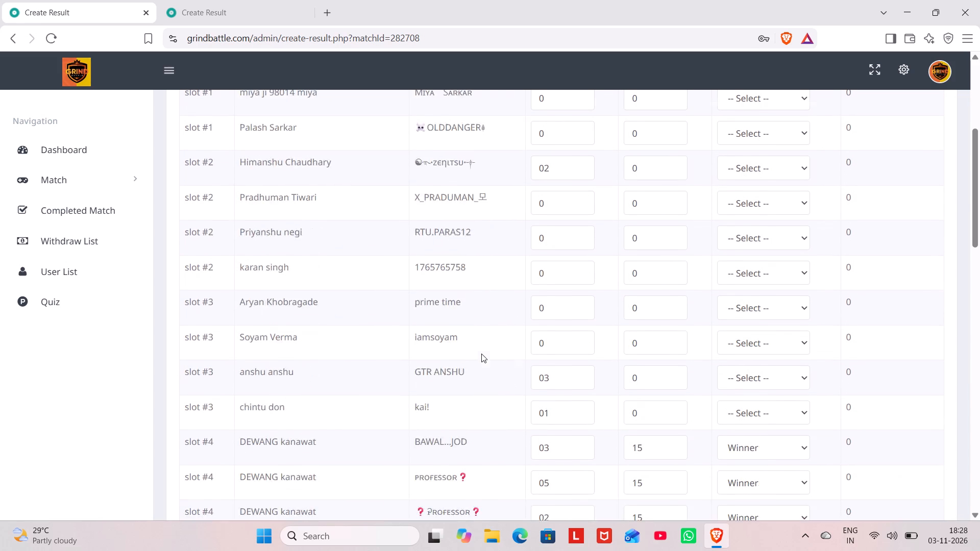
pyautogui.scroll(-1, 485, 455)
pyautogui.click(563, 323)
pyautogui.press('1')
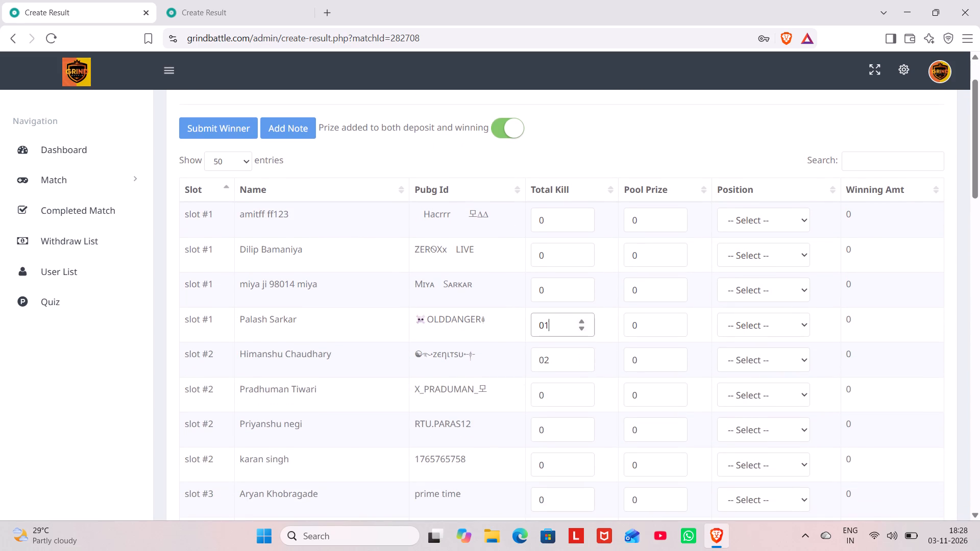
pyautogui.press('Tab')
pyautogui.click(482, 370)
# Set the total kill of RTU.PARAS12 in slot #2 to 2.
pyautogui.click(555, 434)
pyautogui.press('2')
pyautogui.press('Tab')
pyautogui.click(451, 435)
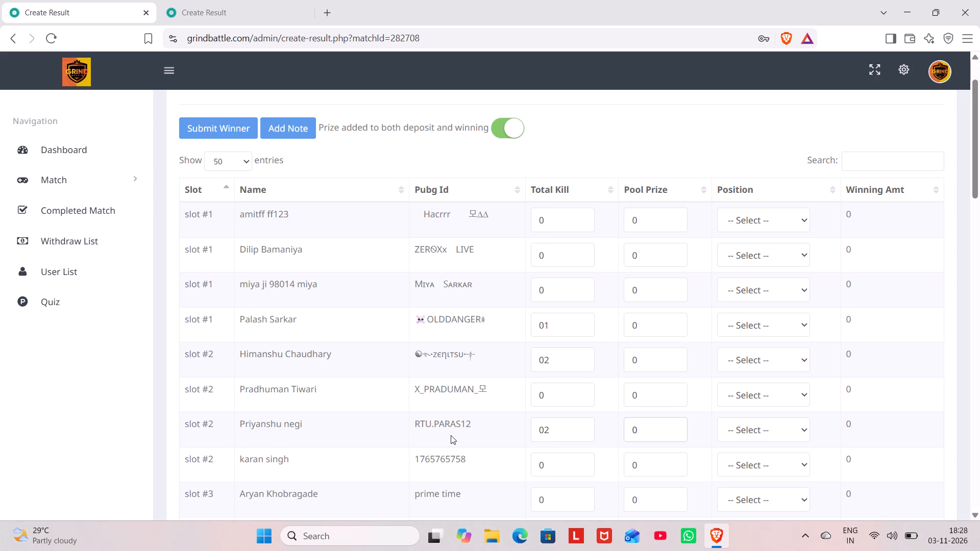
# Set the total kill of BROKRN HEART in slot #5 to 1.
pyautogui.scroll(-7, 451, 435)
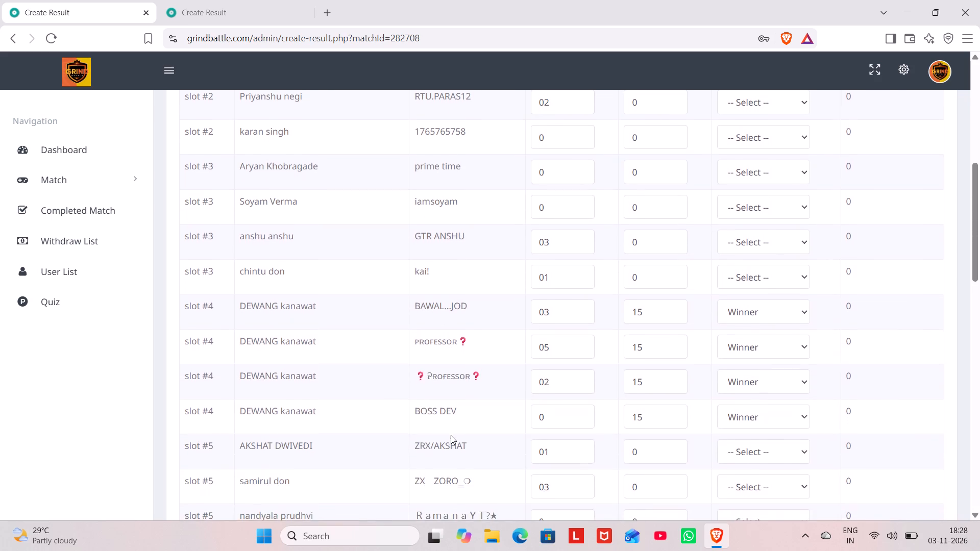
pyautogui.scroll(-1, 451, 435)
pyautogui.click(557, 374)
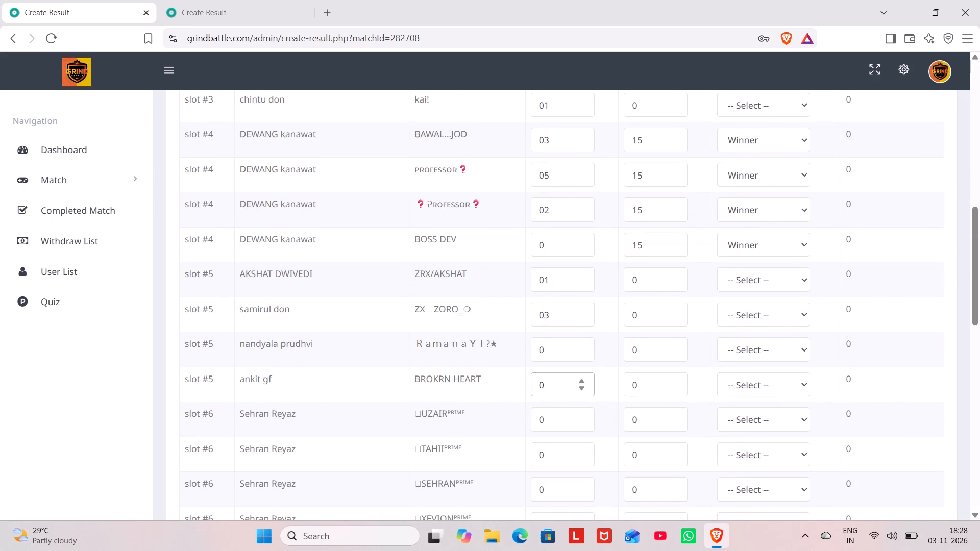
pyautogui.press('1')
pyautogui.press('Tab')
pyautogui.click(501, 389)
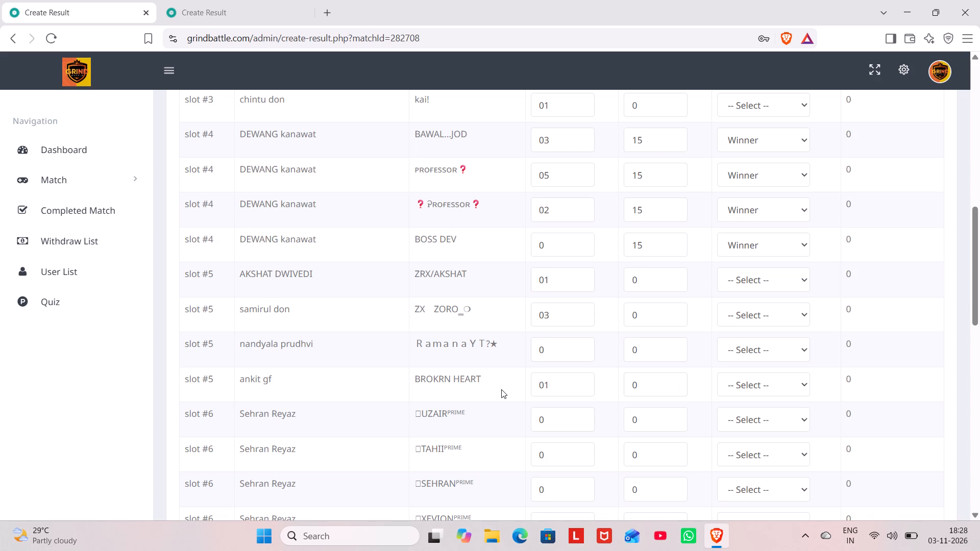
# Set the total kill of the SEHRAN PRIME player in slot #6 to 1.
pyautogui.click(564, 488)
pyautogui.press('1')
pyautogui.press('Tab')
pyautogui.click(429, 425)
pyautogui.scroll(1, 495, 338)
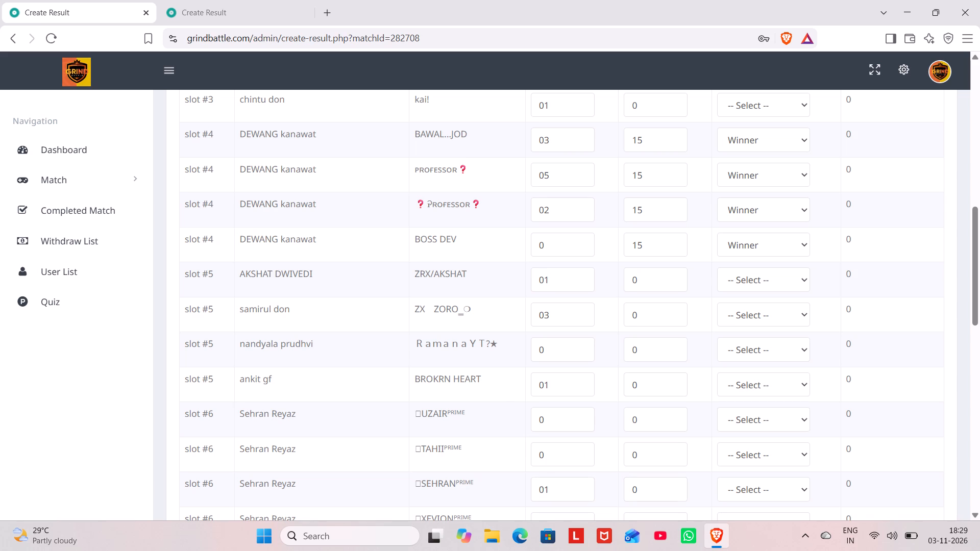
pyautogui.scroll(7, 495, 338)
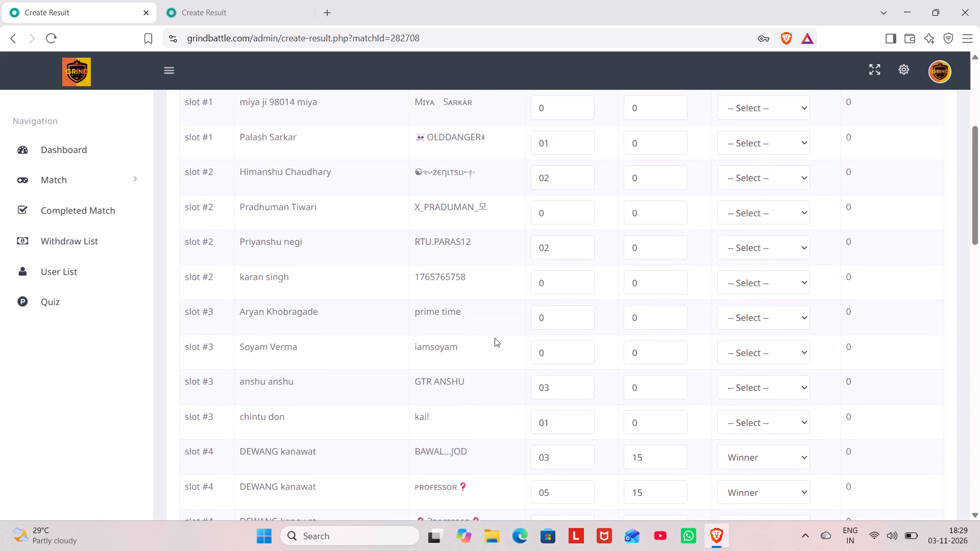
pyautogui.scroll(4, 495, 338)
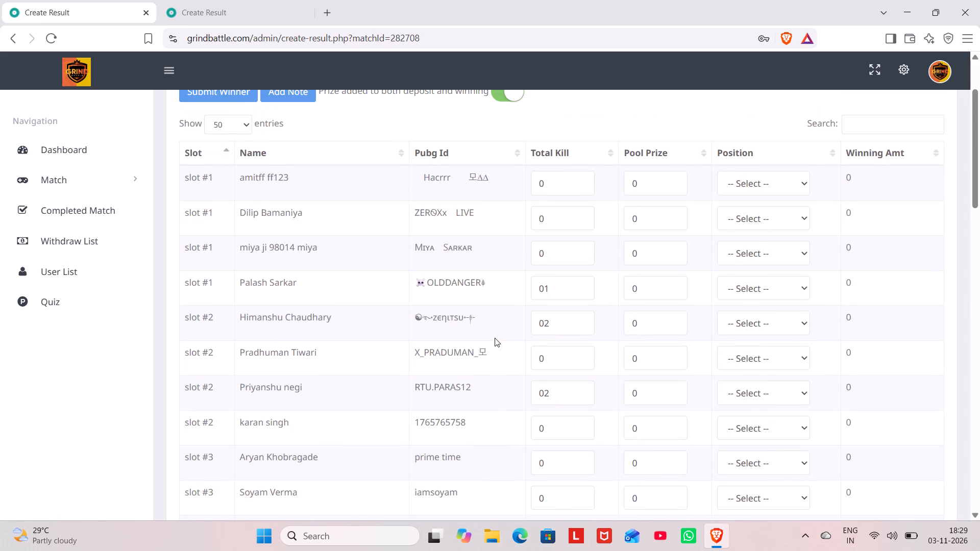
pyautogui.click(553, 186)
pyautogui.press('1')
pyautogui.press('Tab')
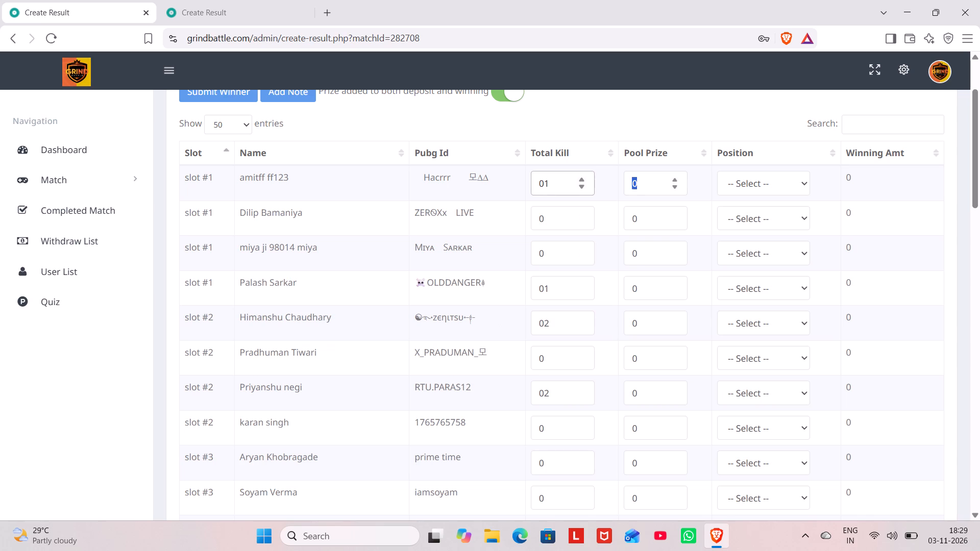
pyautogui.click(521, 209)
pyautogui.scroll(-3, 521, 209)
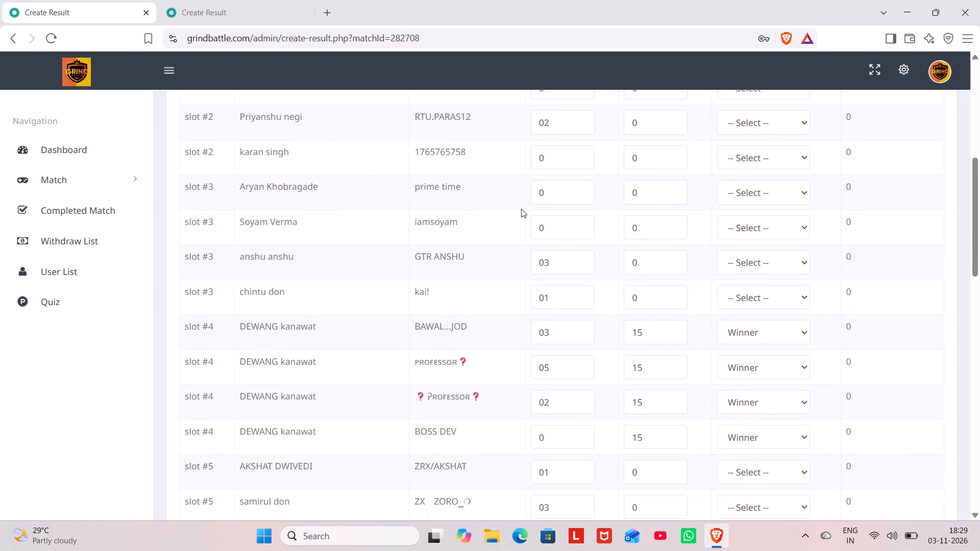
pyautogui.scroll(-2, 521, 209)
pyautogui.click(546, 283)
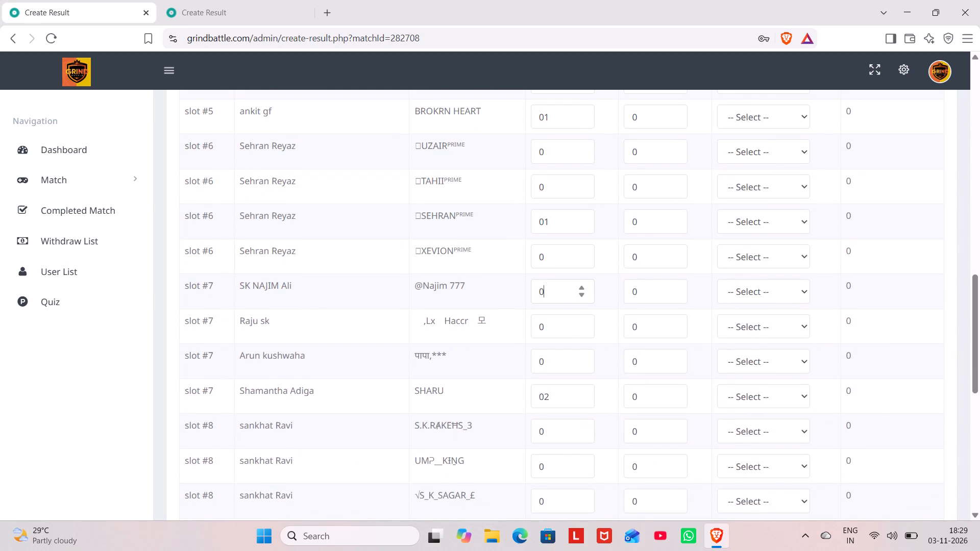
pyautogui.press('1')
pyautogui.press('Tab')
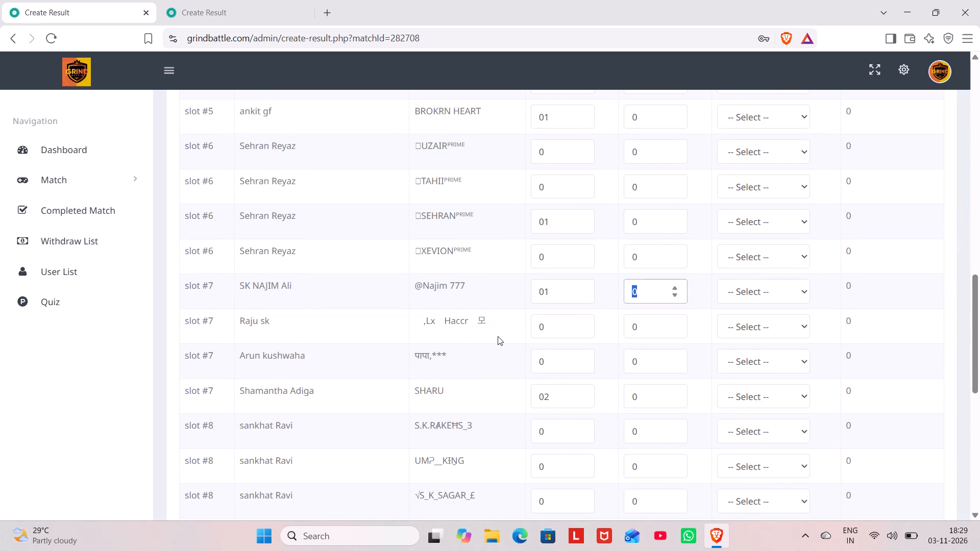
pyautogui.click(498, 336)
pyautogui.scroll(-4, 498, 336)
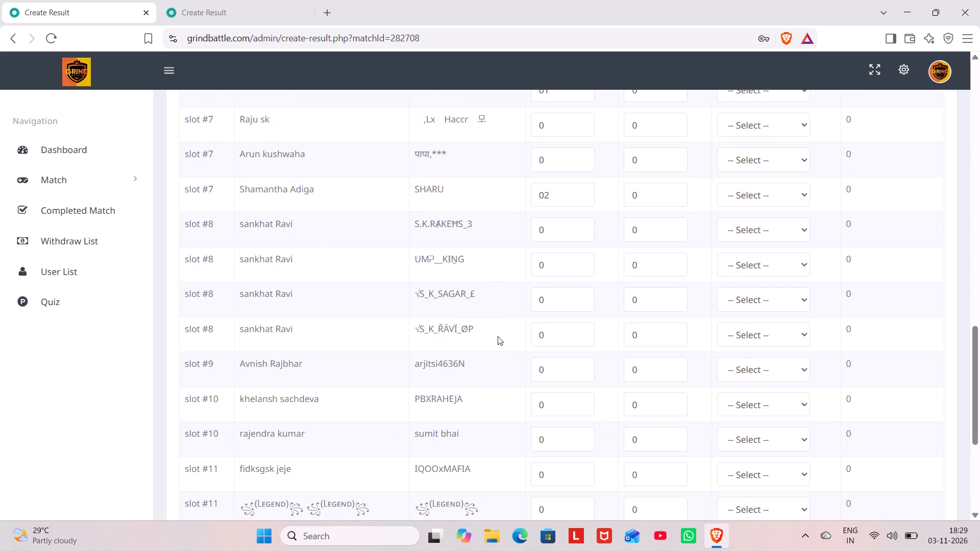
pyautogui.scroll(-4, 498, 336)
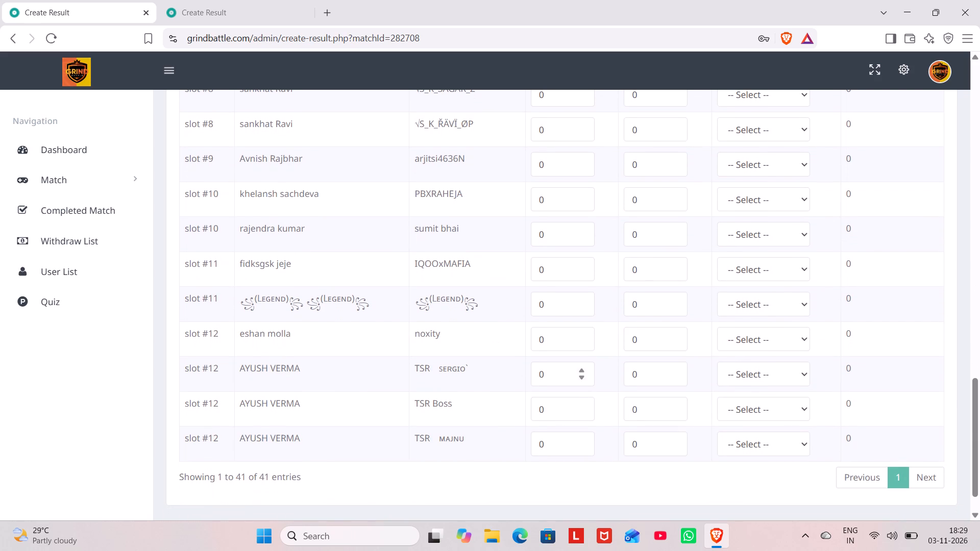
pyautogui.click(545, 382)
pyautogui.press('1')
pyautogui.press('Tab')
pyautogui.click(481, 374)
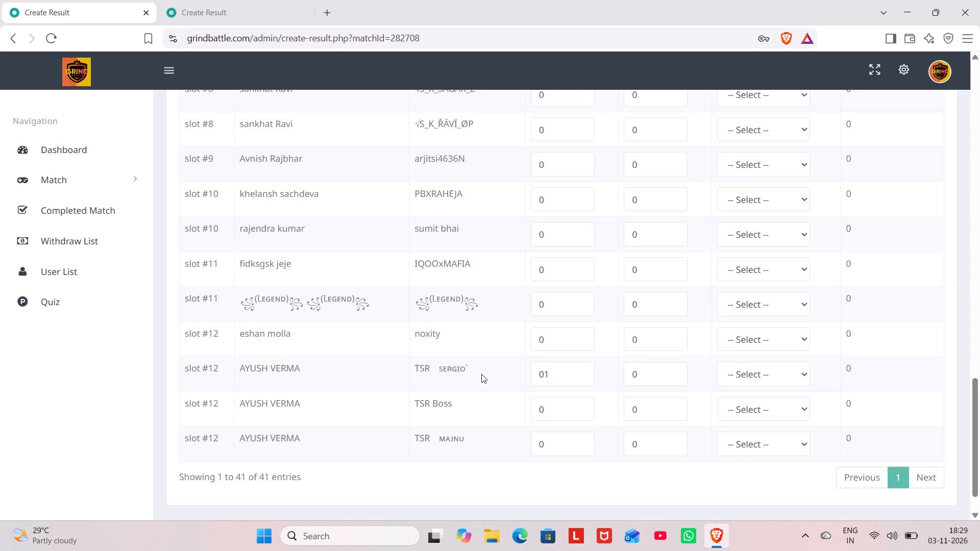
# Submit the winner results for match #282708.
pyautogui.scroll(7, 393, 234)
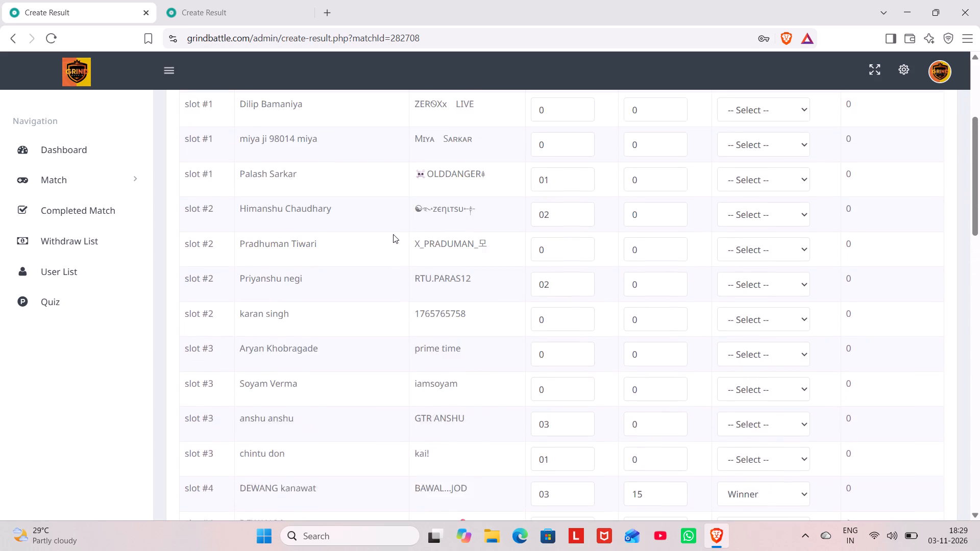
pyautogui.scroll(1, 393, 234)
pyautogui.click(233, 192)
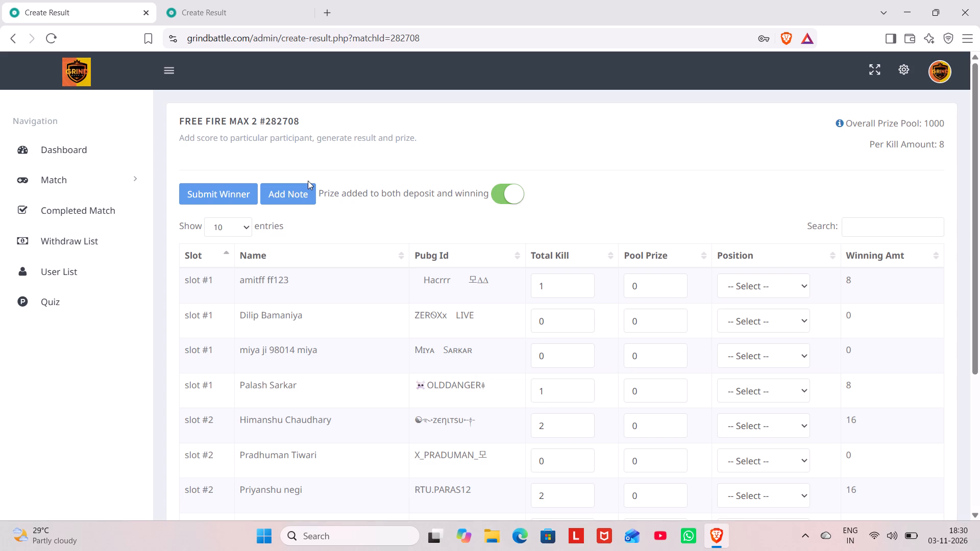
# Add and save the match note "IQOOxMAFIA send your POV to customer support." for #282708.
pyautogui.click(299, 194)
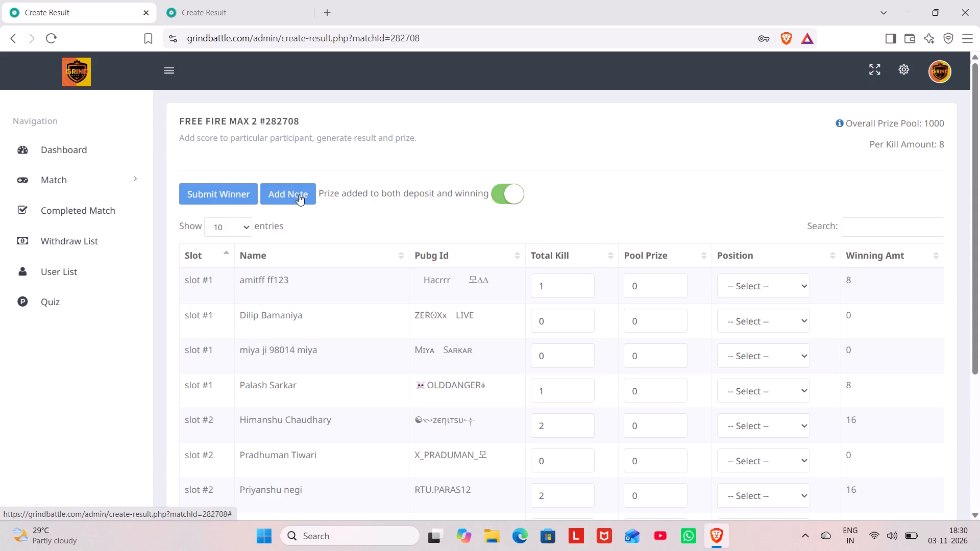
pyautogui.click(352, 185)
pyautogui.write('IO')
pyautogui.press('BackSpace')
pyautogui.write('QOO')
pyautogui.press('space')
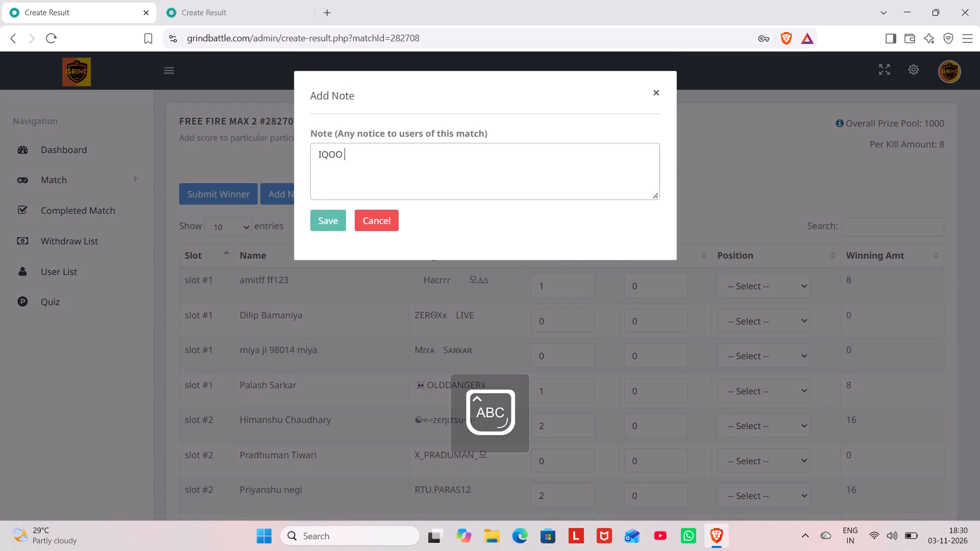
pyautogui.press('BackSpace')
pyautogui.hotkey('shift', 'x')
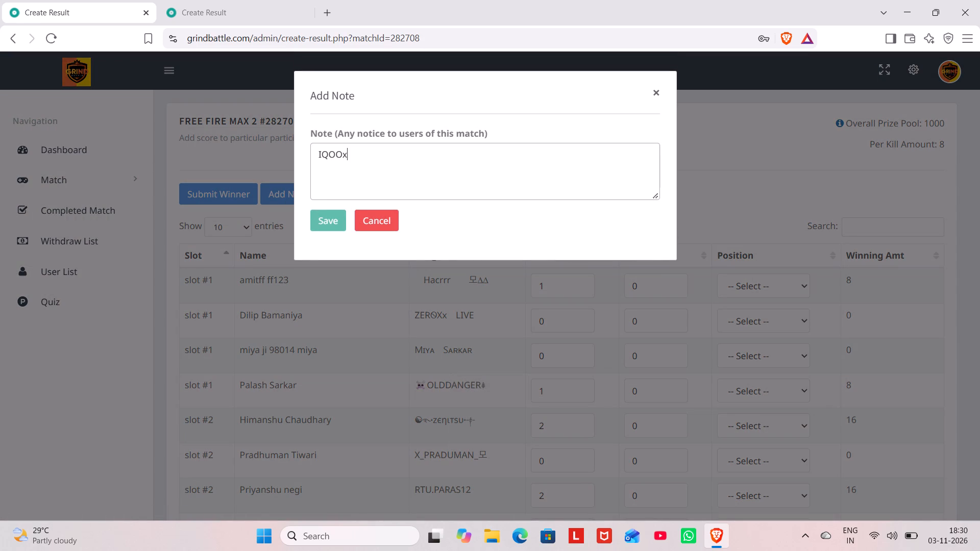
pyautogui.write('MAFIA')
pyautogui.press('space')
pyautogui.write('send your POV to customer support')
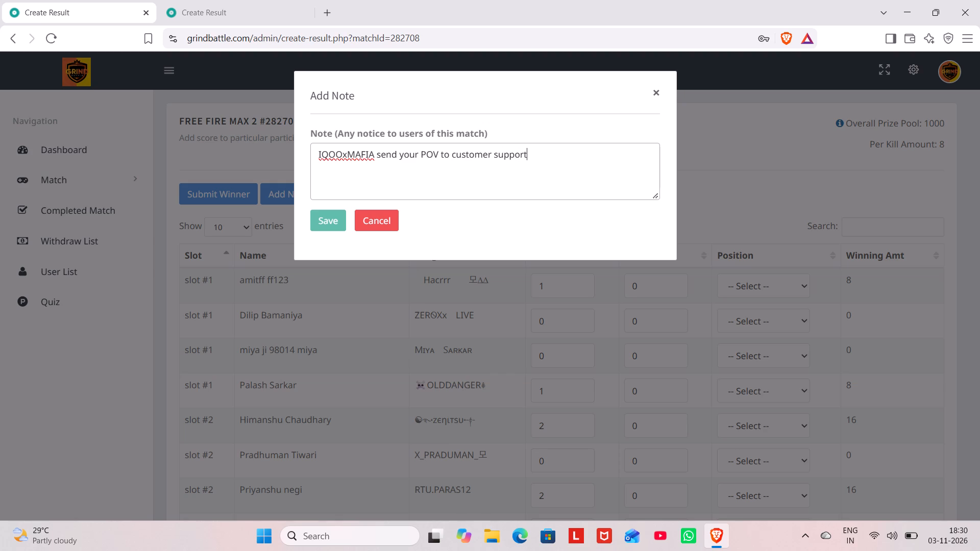
pyautogui.press('.')
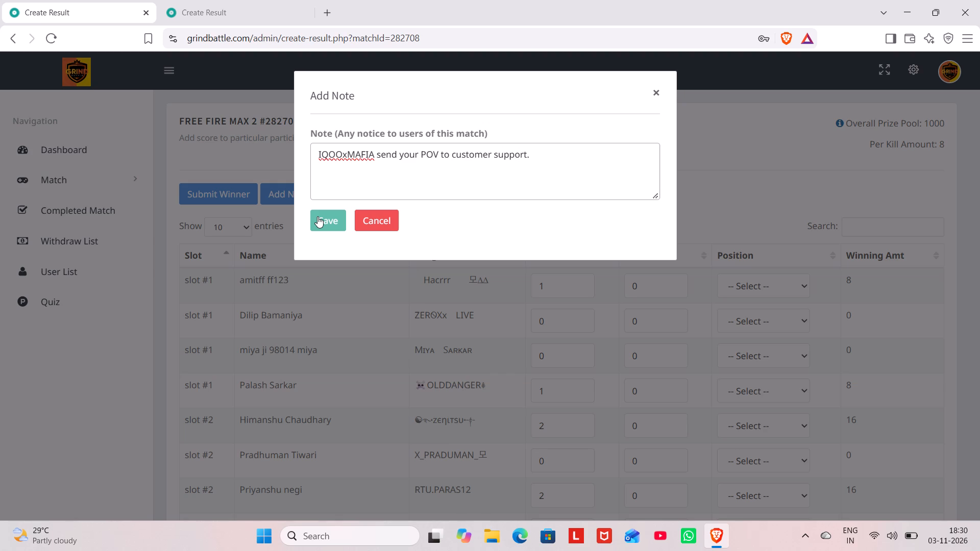
pyautogui.click(317, 216)
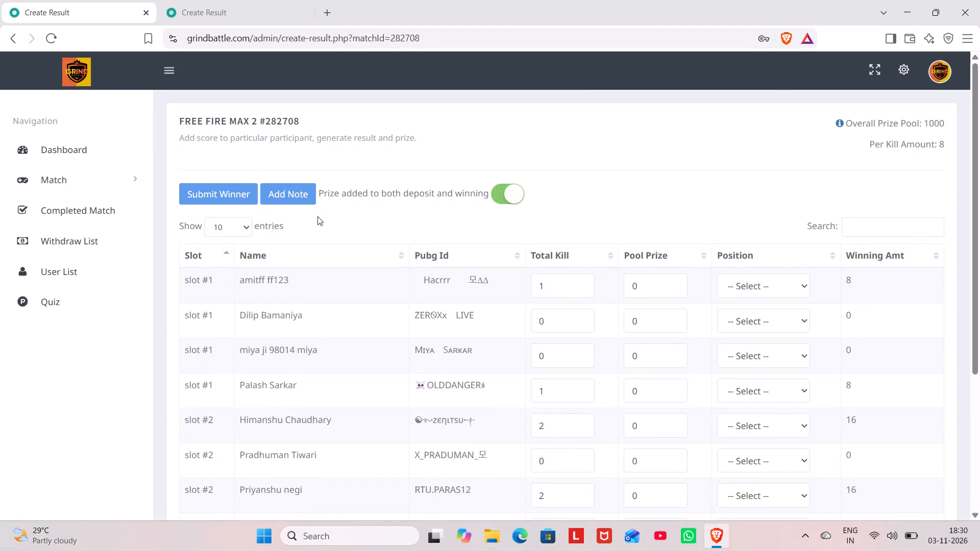
# Open the list of completed matches.
pyautogui.click(106, 208)
# Switch to the desktop, refresh it and launch Kuro.
pyautogui.press('super+d')
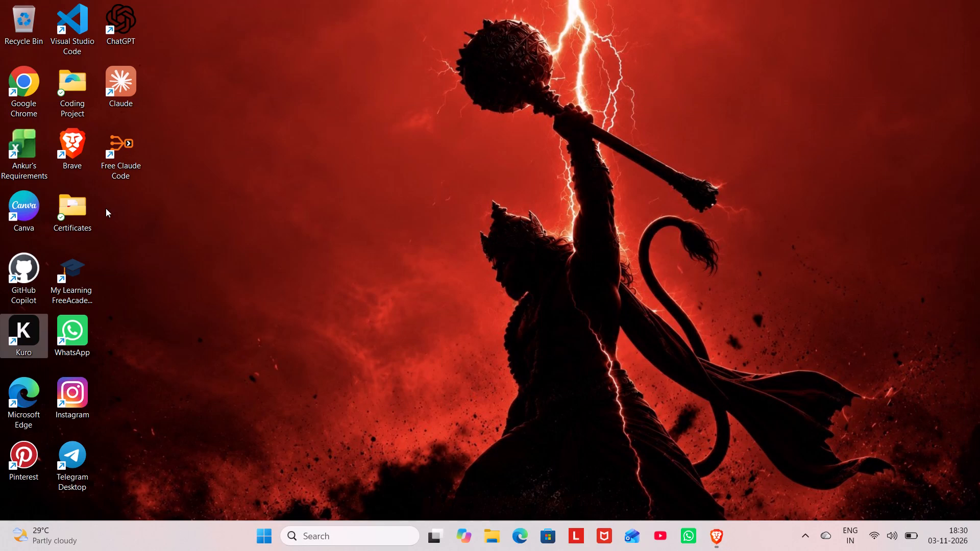
pyautogui.click(228, 191)
pyautogui.rightClick(228, 191)
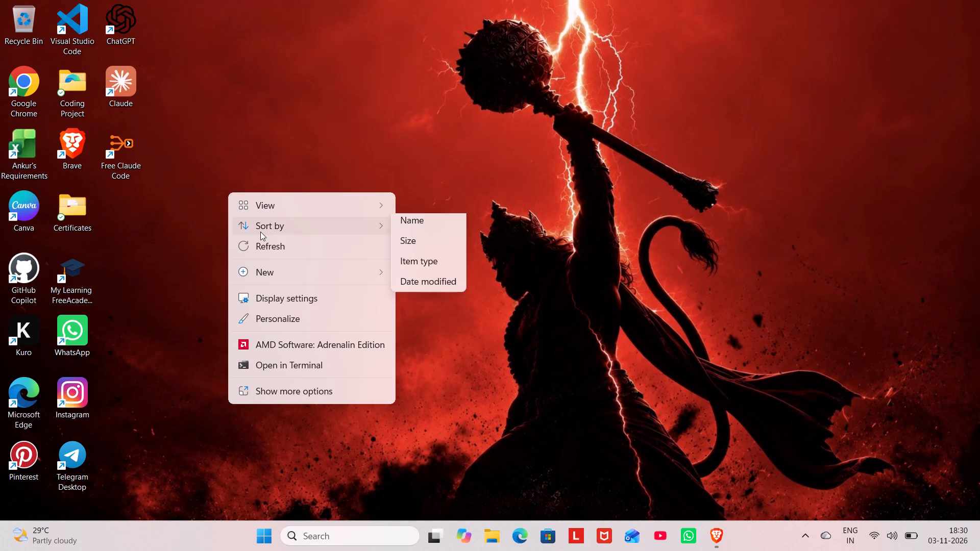
pyautogui.click(260, 245)
pyautogui.doubleClick(25, 342)
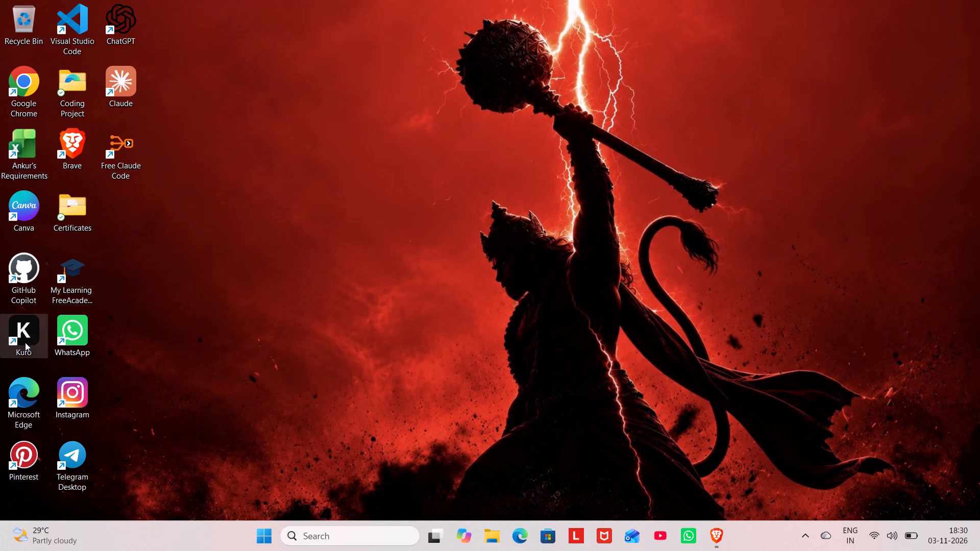